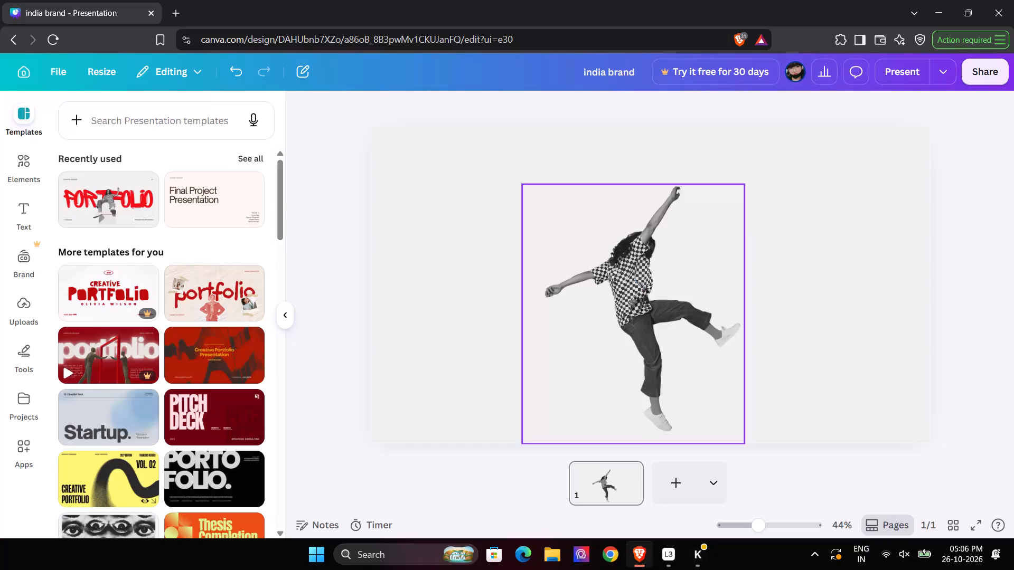
# Delete the black-and-white photo of the jumping person from page 1.
pyautogui.click(634, 278)
pyautogui.moveTo(625, 274); pyautogui.dragTo(623, 251)
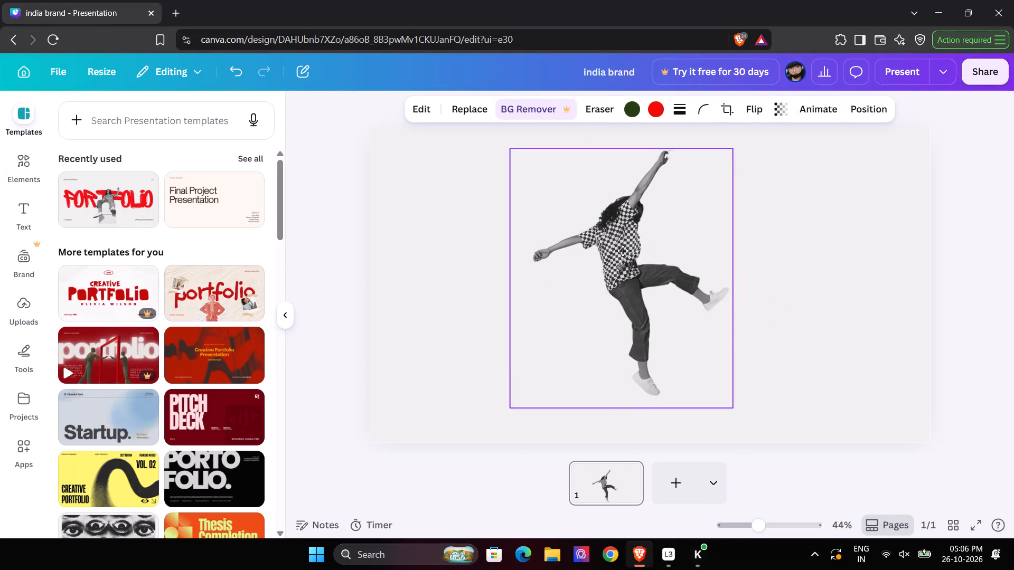
pyautogui.moveTo(623, 251); pyautogui.dragTo(632, 287)
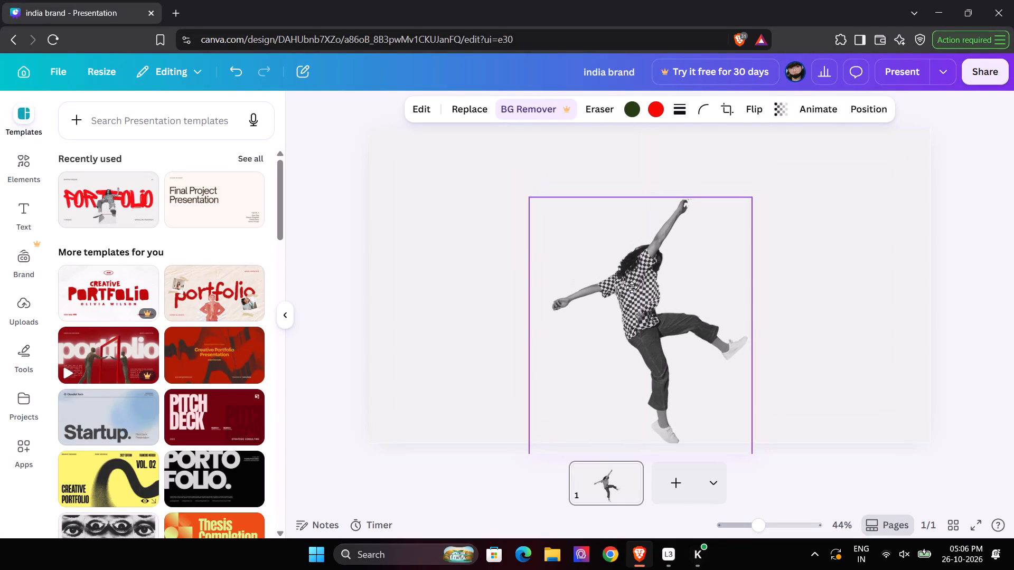
pyautogui.moveTo(632, 287); pyautogui.dragTo(627, 280)
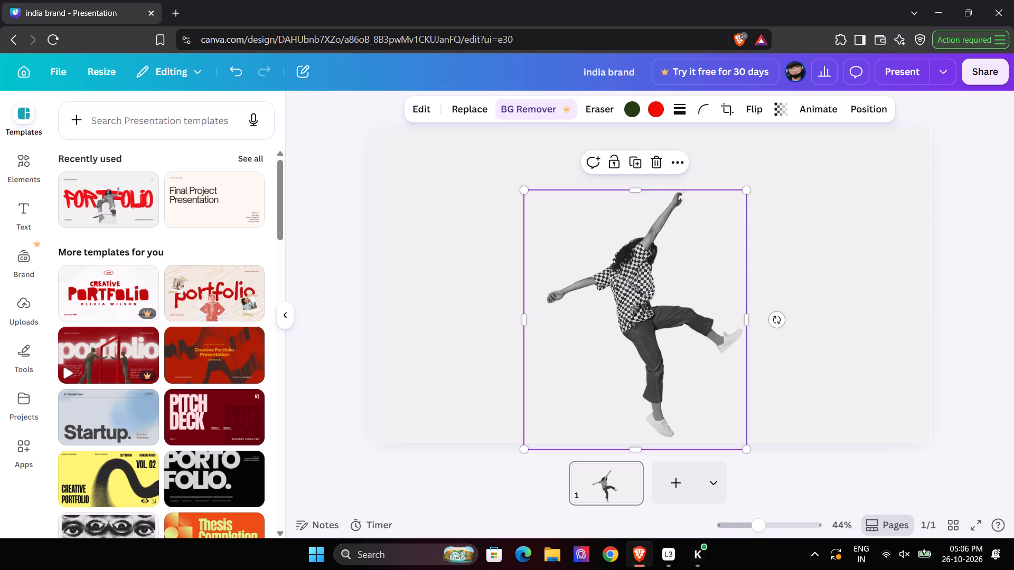
pyautogui.click(663, 160)
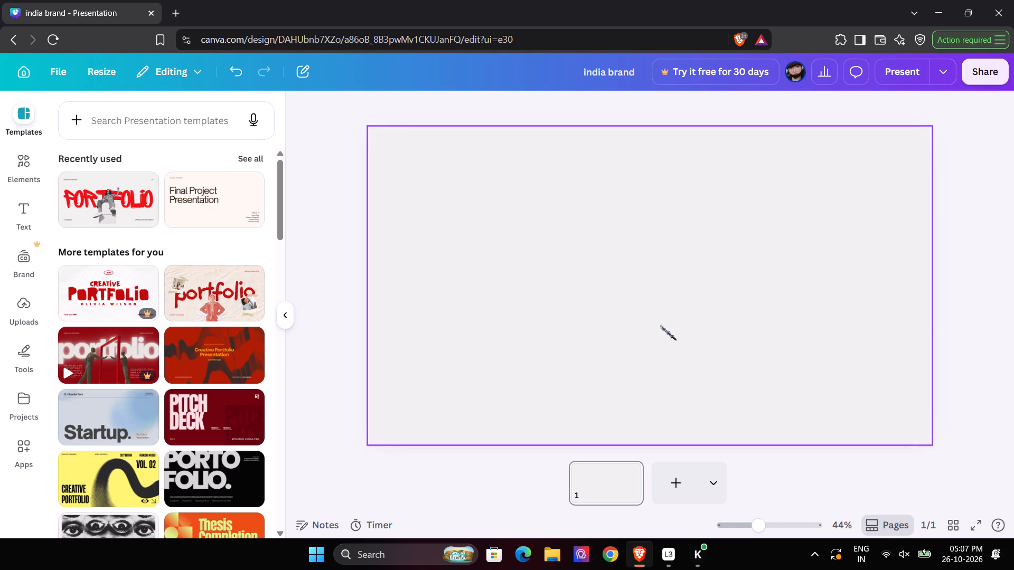
# Apply the PORTFOLIO cover page of the Gray Red Typography Creative Portfolio Presentation template to page 1.
pyautogui.scroll(-6, 209, 356)
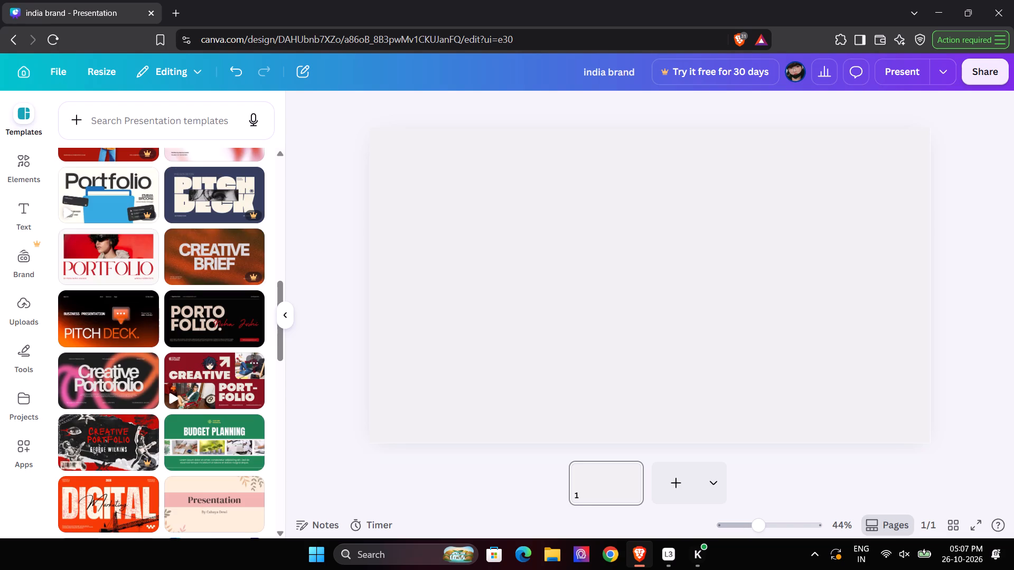
pyautogui.scroll(-6, 209, 356)
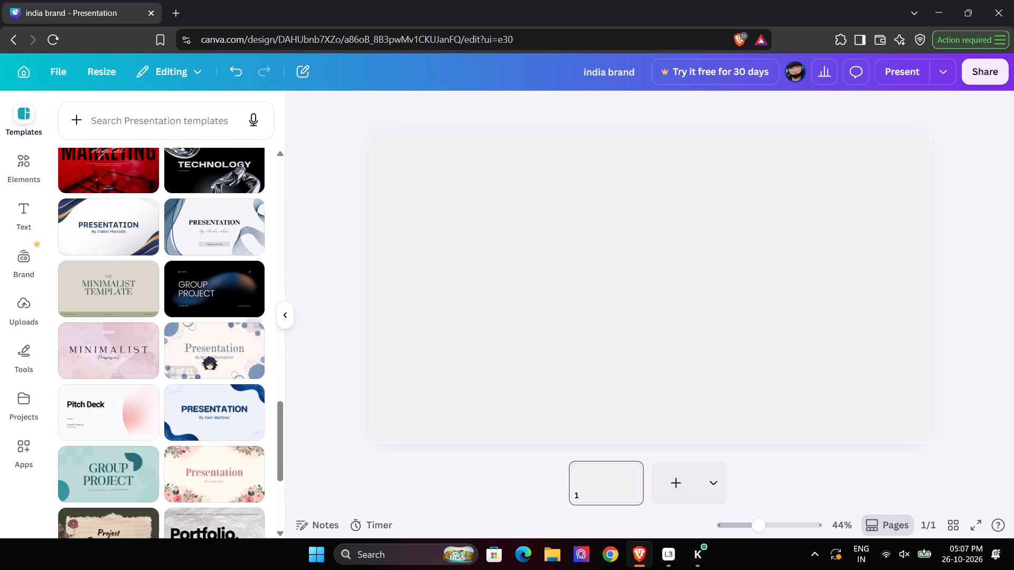
pyautogui.scroll(-5, 209, 365)
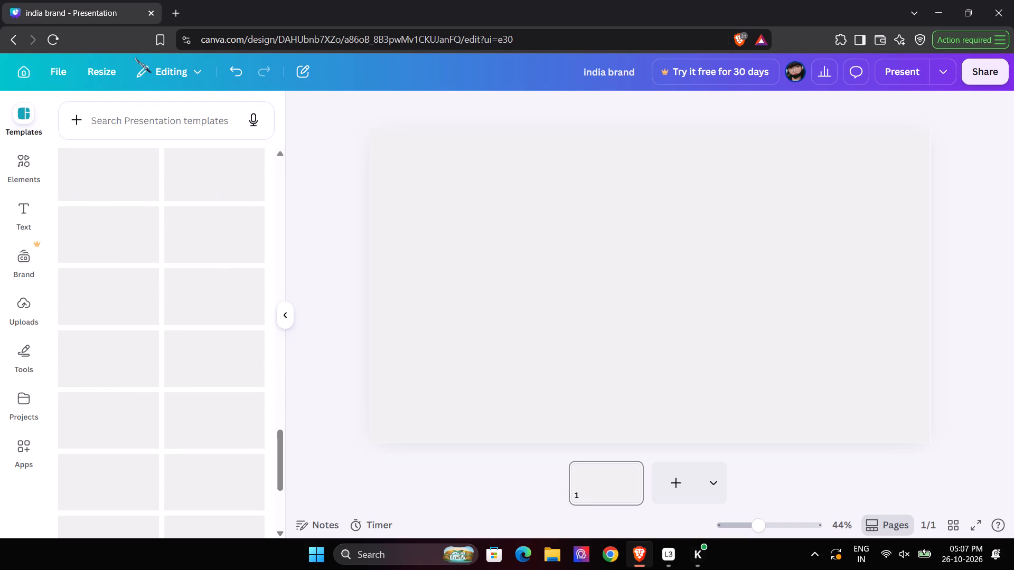
pyautogui.scroll(6, 181, 282)
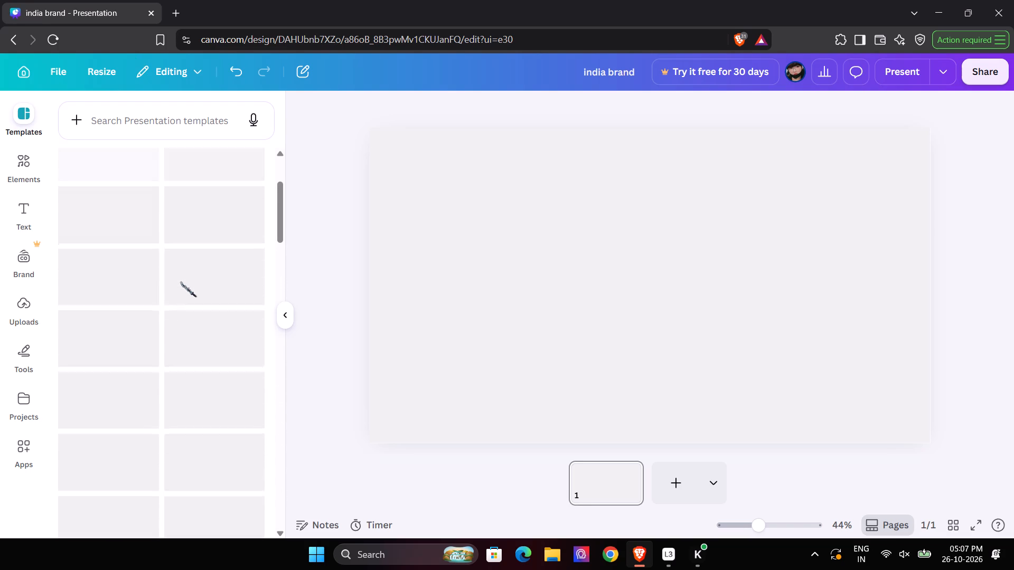
pyautogui.scroll(5, 181, 282)
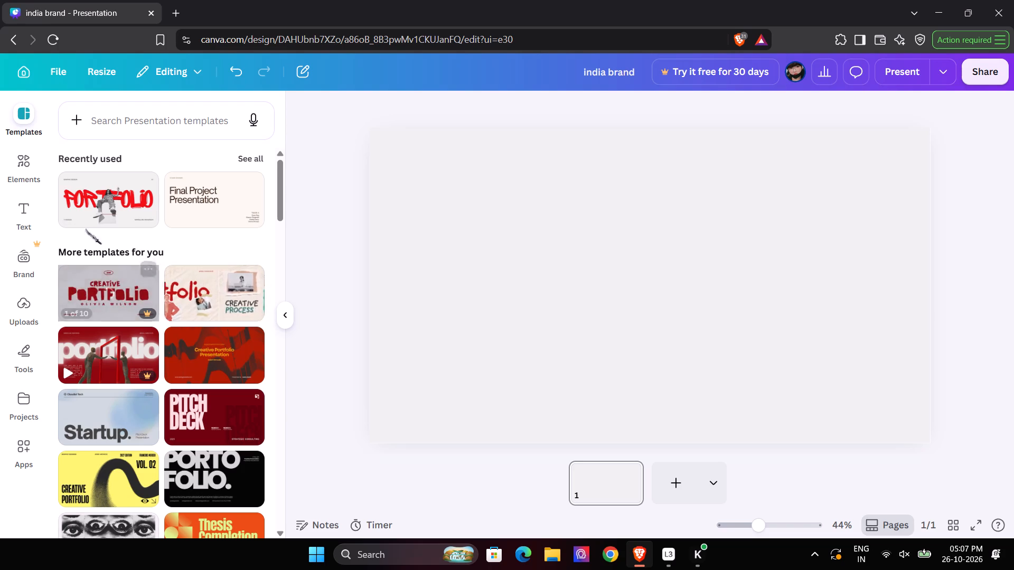
pyautogui.click(97, 188)
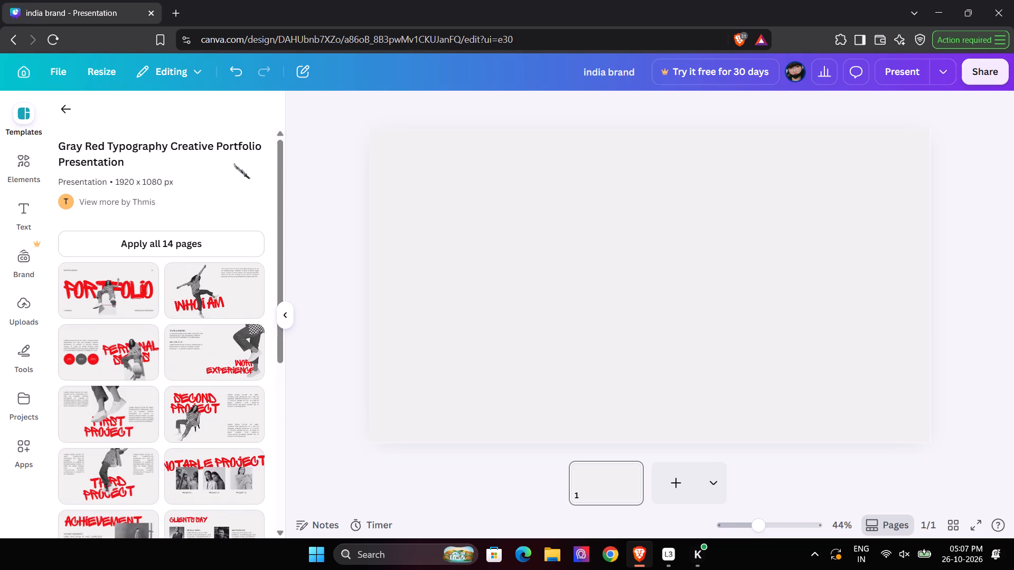
pyautogui.click(133, 292)
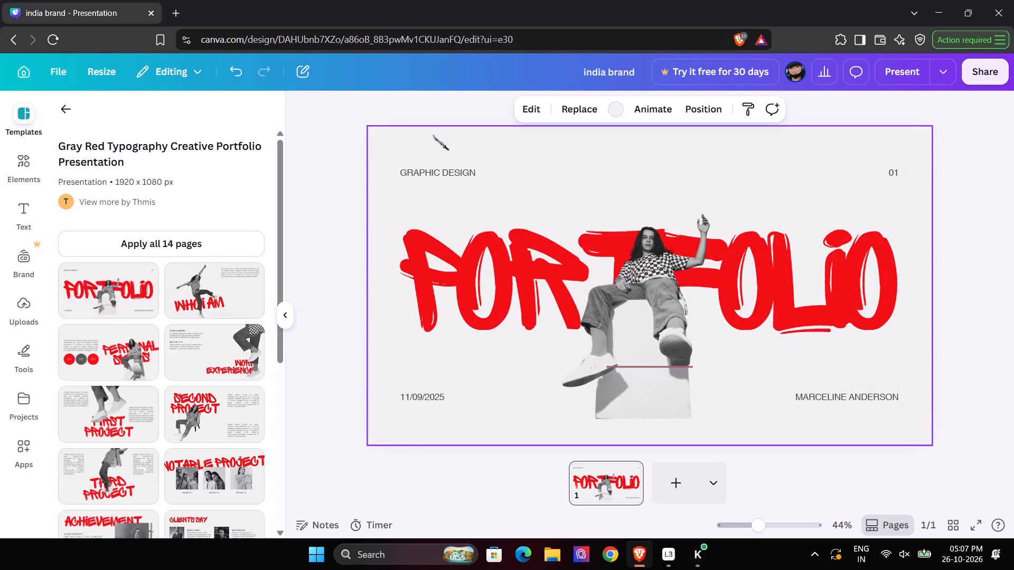
# Clear the red PORTFOLIO title text on page 1.
pyautogui.click(627, 255)
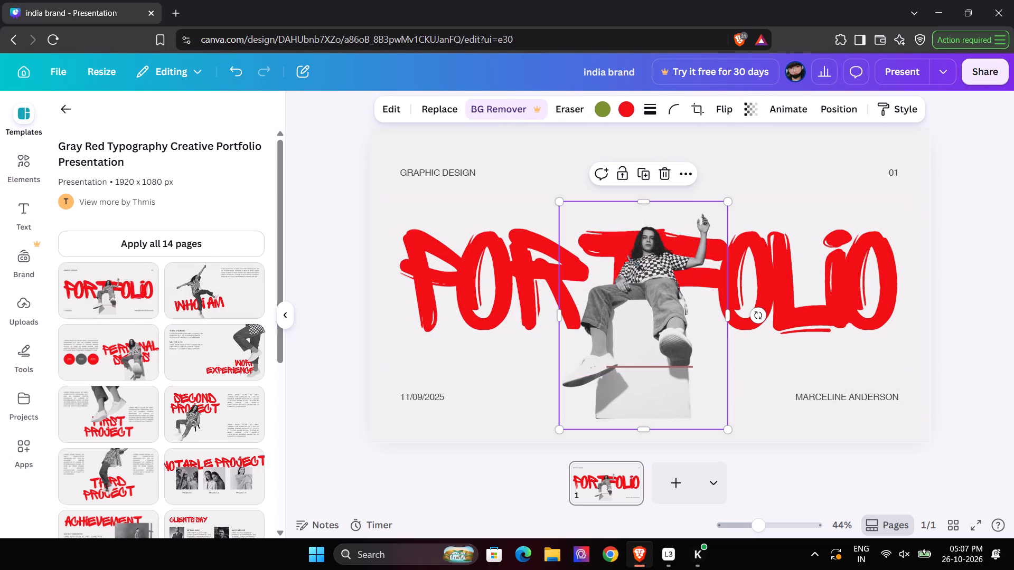
pyautogui.tripleClick(525, 254)
pyautogui.click(525, 254)
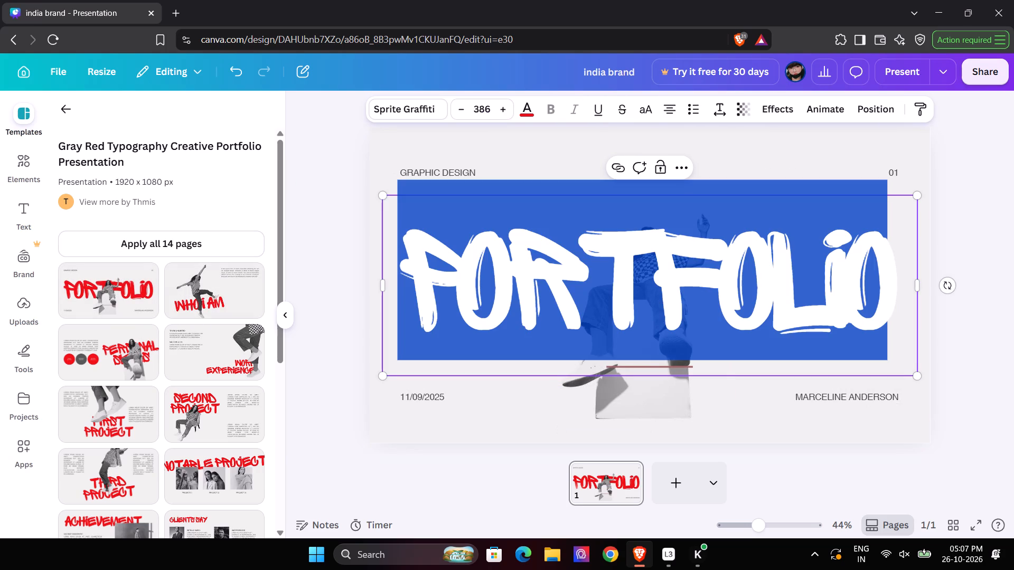
pyautogui.press('BackSpace')
pyautogui.press('BackSpace')
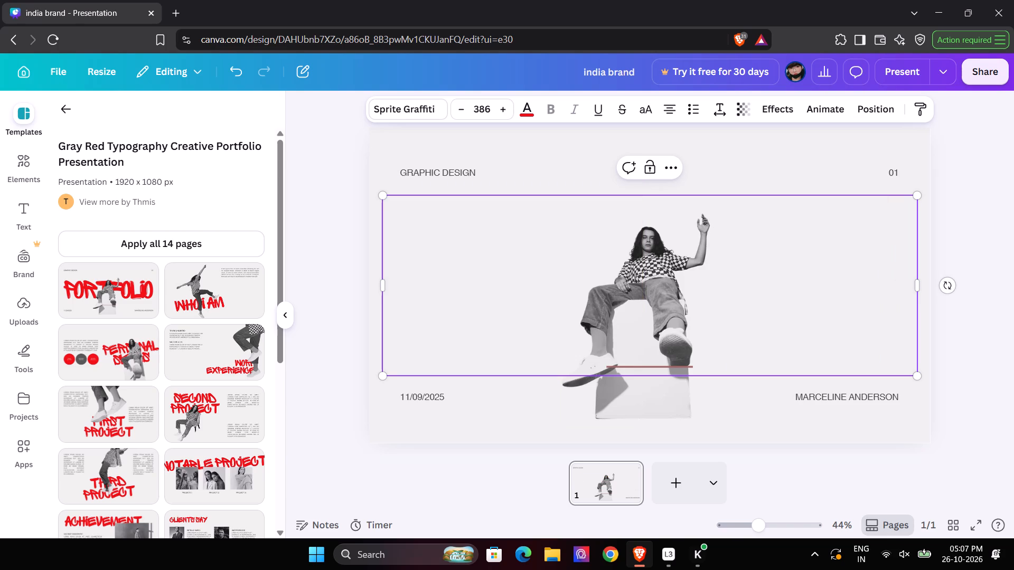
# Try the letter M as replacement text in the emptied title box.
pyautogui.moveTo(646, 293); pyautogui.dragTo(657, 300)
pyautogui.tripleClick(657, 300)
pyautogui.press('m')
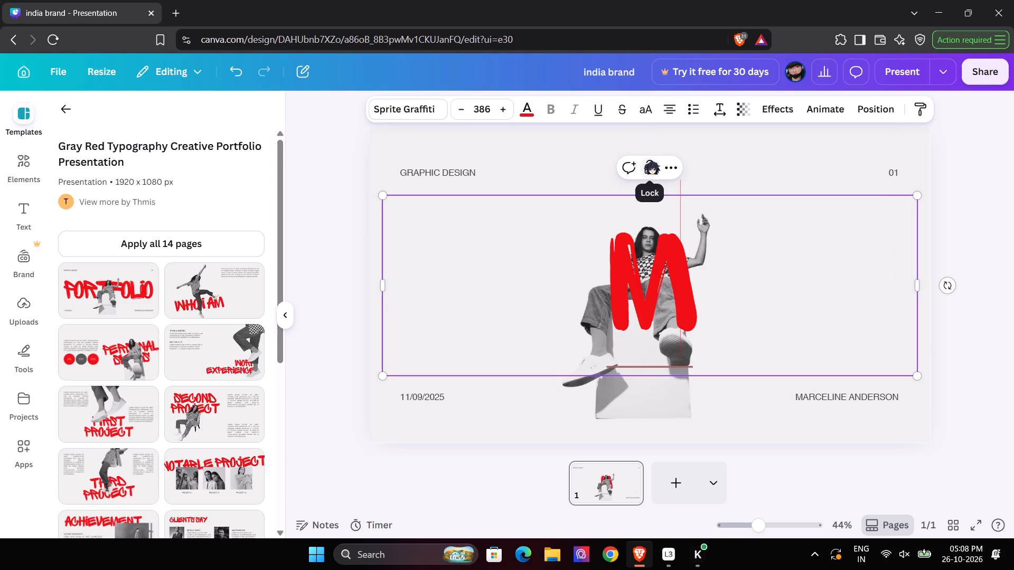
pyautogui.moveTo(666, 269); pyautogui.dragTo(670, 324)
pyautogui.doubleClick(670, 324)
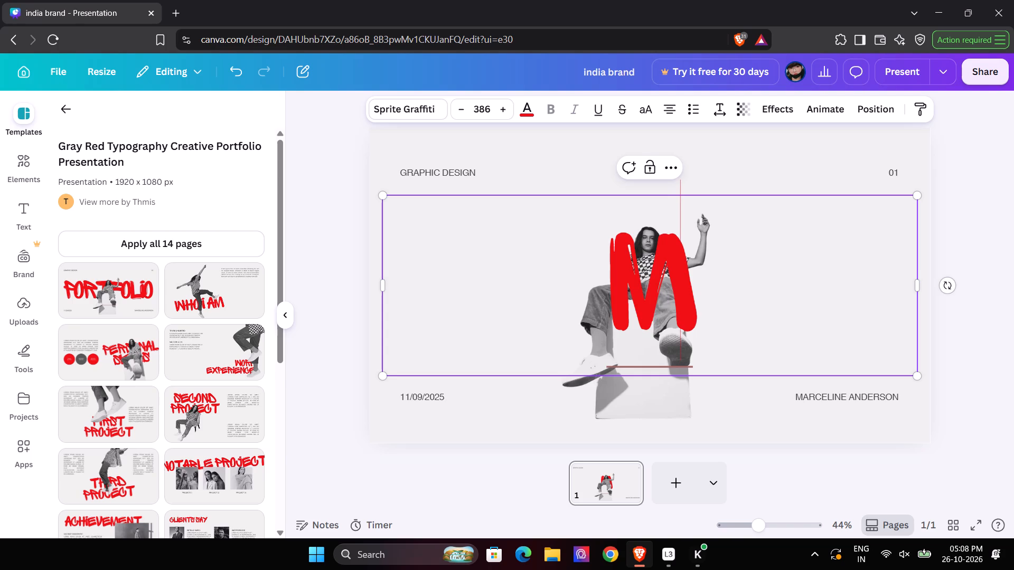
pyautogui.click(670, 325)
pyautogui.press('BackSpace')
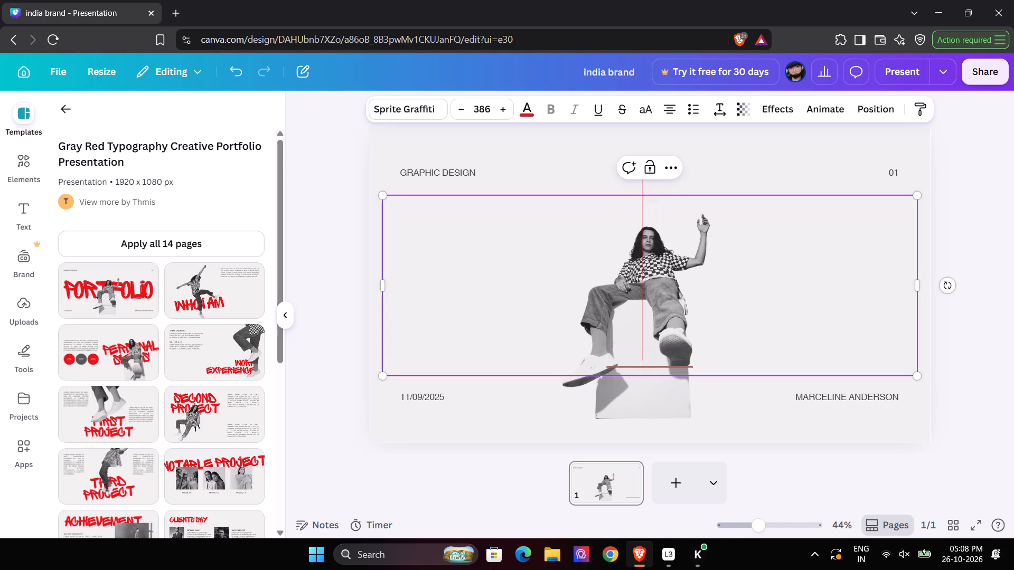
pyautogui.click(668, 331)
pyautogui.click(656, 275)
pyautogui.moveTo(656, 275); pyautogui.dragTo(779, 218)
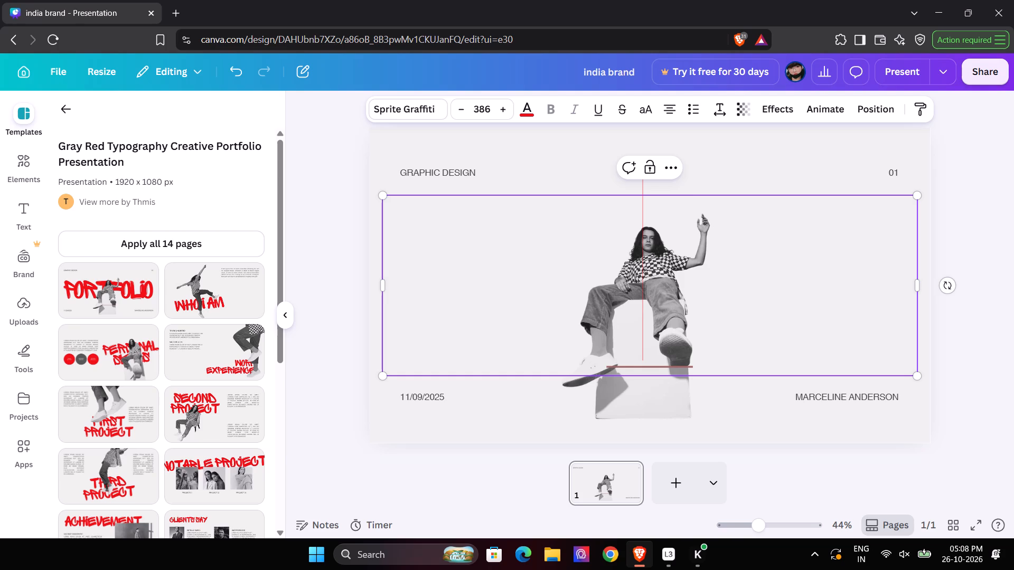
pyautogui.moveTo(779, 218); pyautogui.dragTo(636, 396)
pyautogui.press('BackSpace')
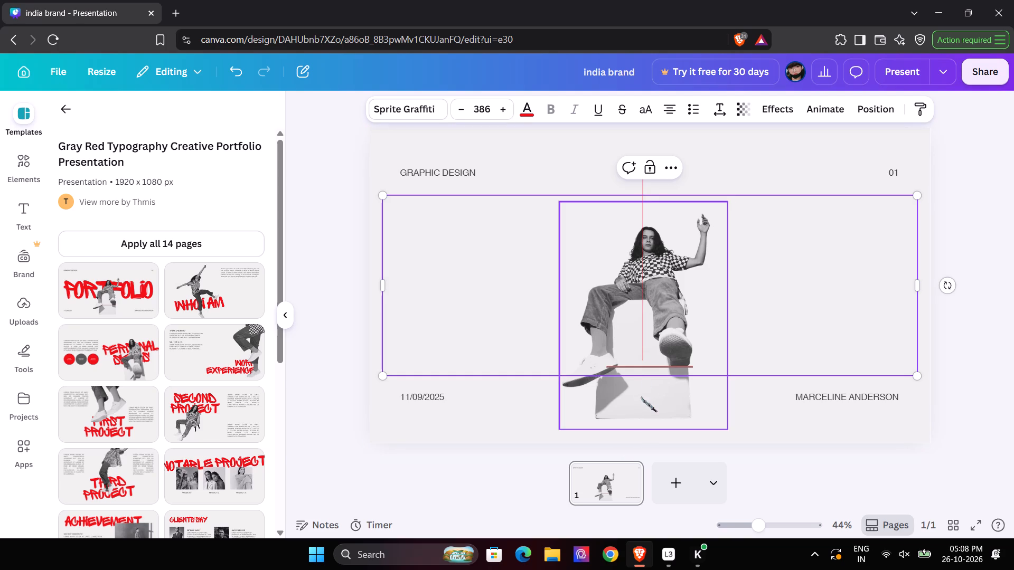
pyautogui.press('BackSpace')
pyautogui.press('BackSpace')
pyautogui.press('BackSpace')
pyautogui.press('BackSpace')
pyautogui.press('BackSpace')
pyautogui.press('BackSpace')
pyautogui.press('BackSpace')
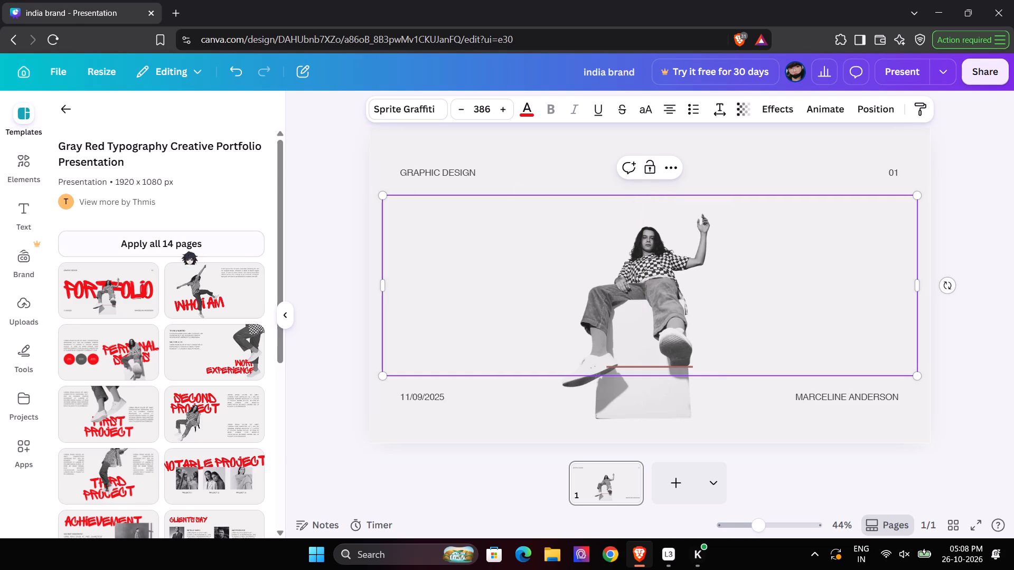
# Add a blank second page and insert the purple PLAY text style on it.
pyautogui.click(25, 154)
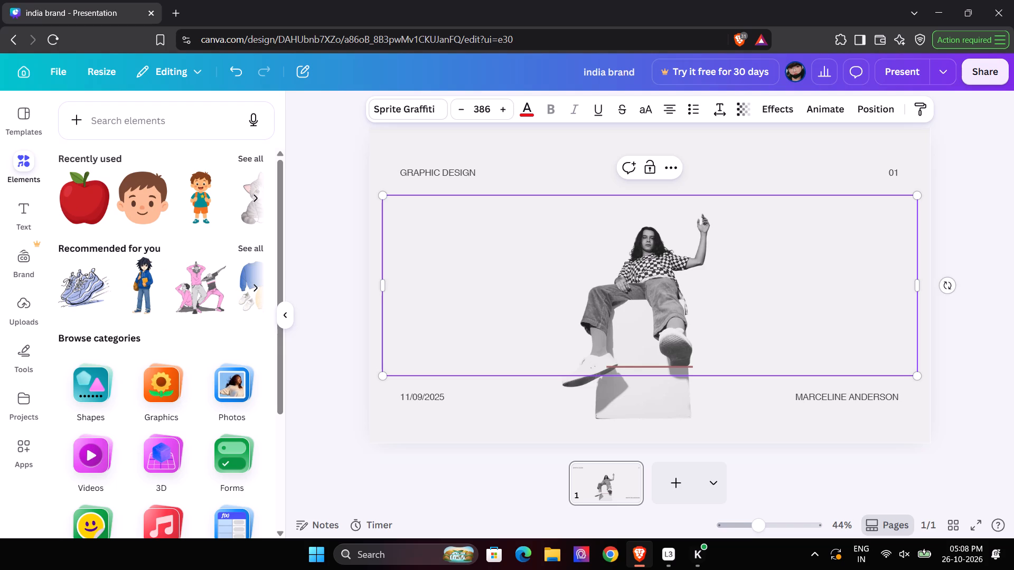
pyautogui.click(31, 207)
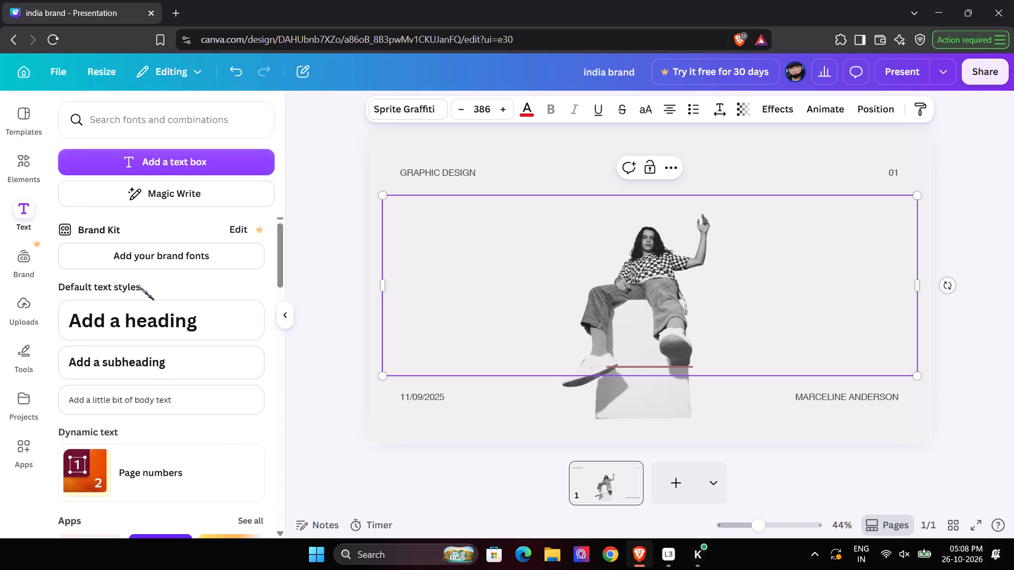
pyautogui.scroll(-4, 134, 265)
pyautogui.scroll(1, 136, 267)
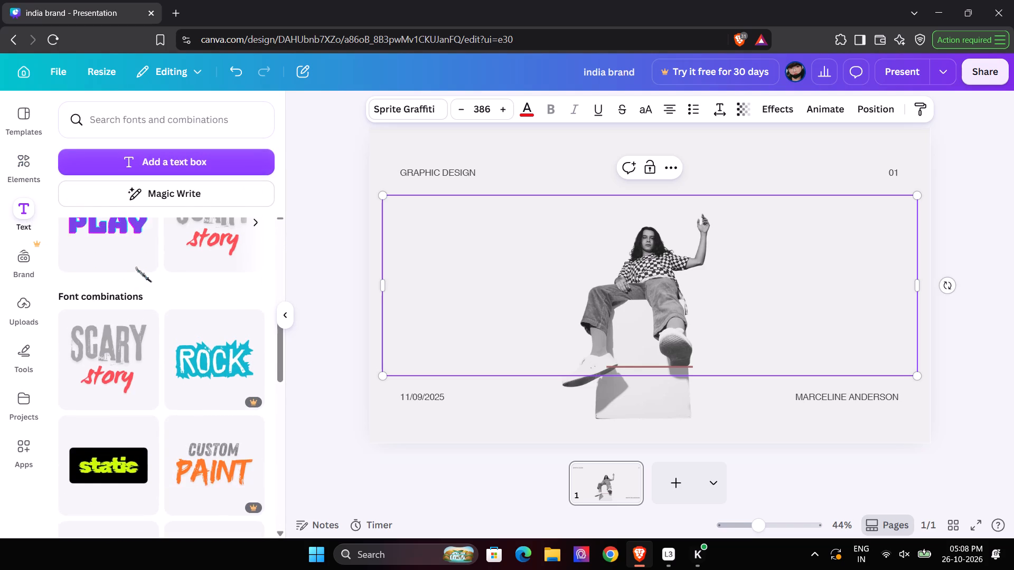
pyautogui.scroll(1, 136, 267)
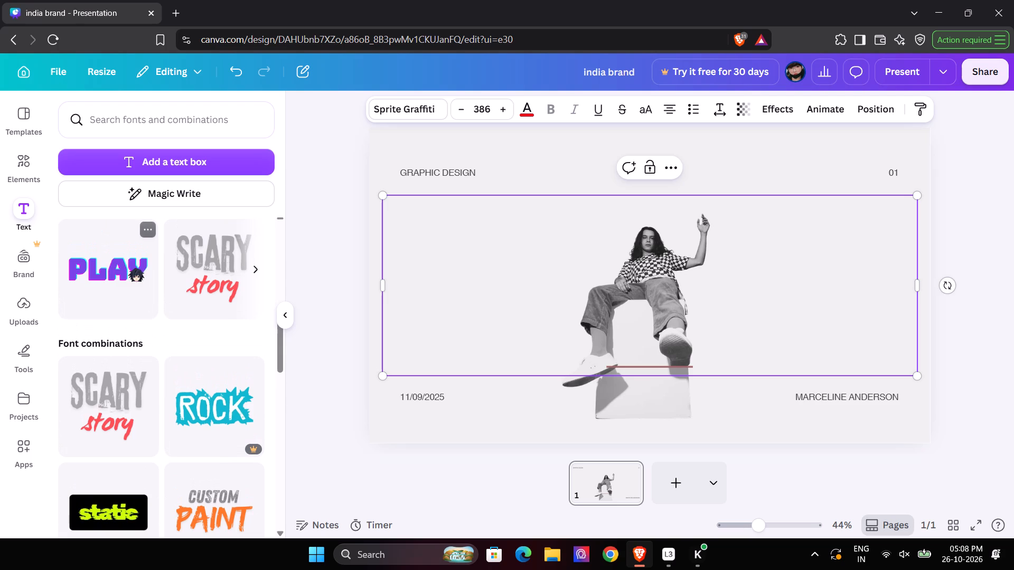
pyautogui.click(612, 282)
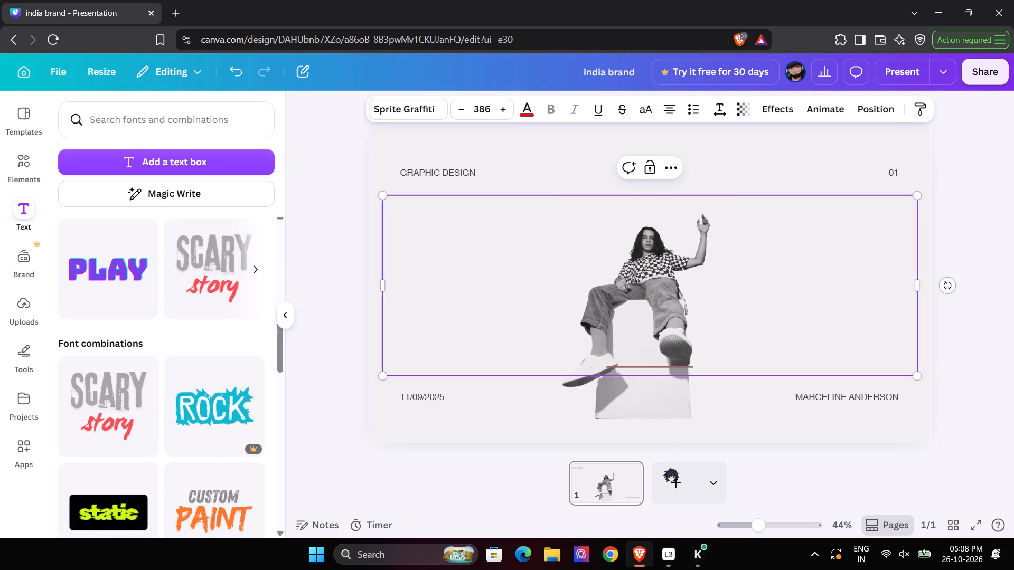
pyautogui.click(673, 484)
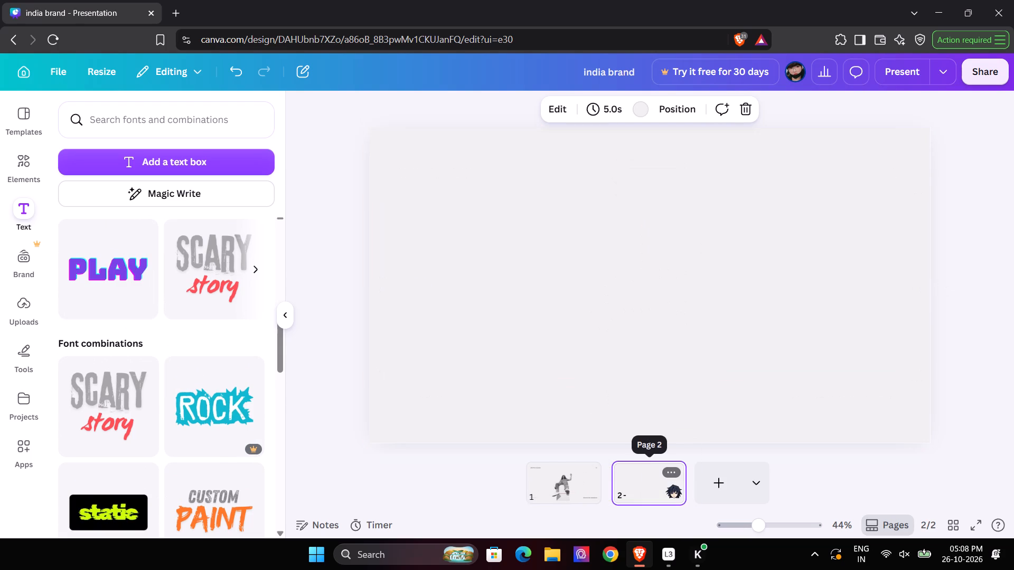
pyautogui.doubleClick(127, 235)
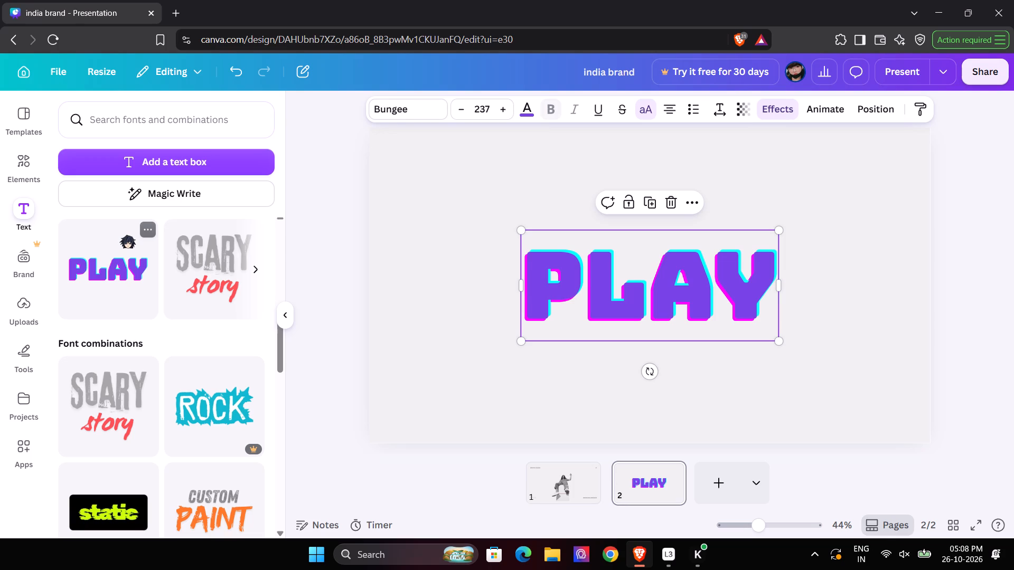
# Delete the selected copy of the PLAY text on page 2.
pyautogui.press('BackSpace')
pyautogui.press('BackSpace')
pyautogui.press('BackSpace')
pyautogui.press('BackSpace')
pyautogui.press('BackSpace')
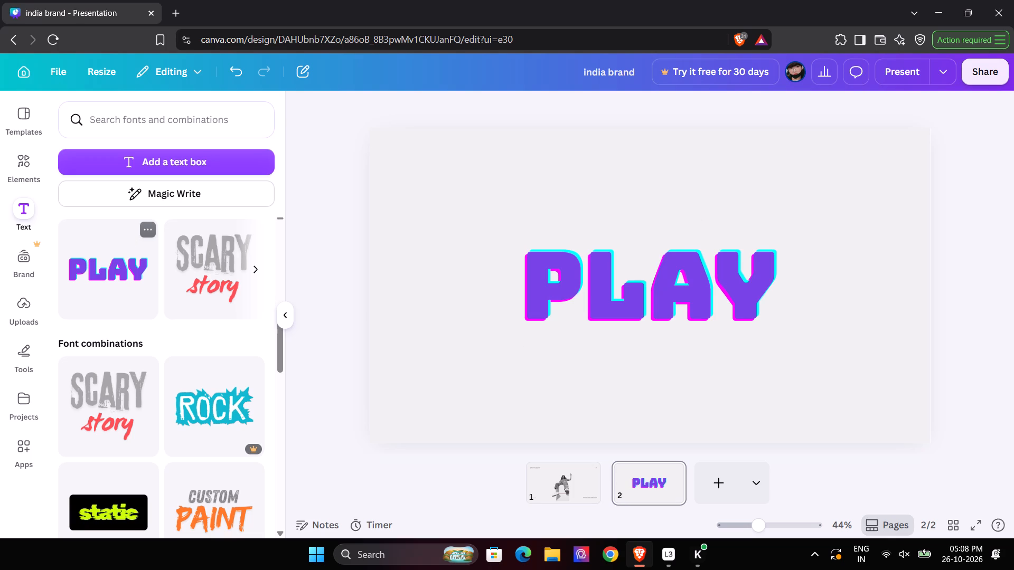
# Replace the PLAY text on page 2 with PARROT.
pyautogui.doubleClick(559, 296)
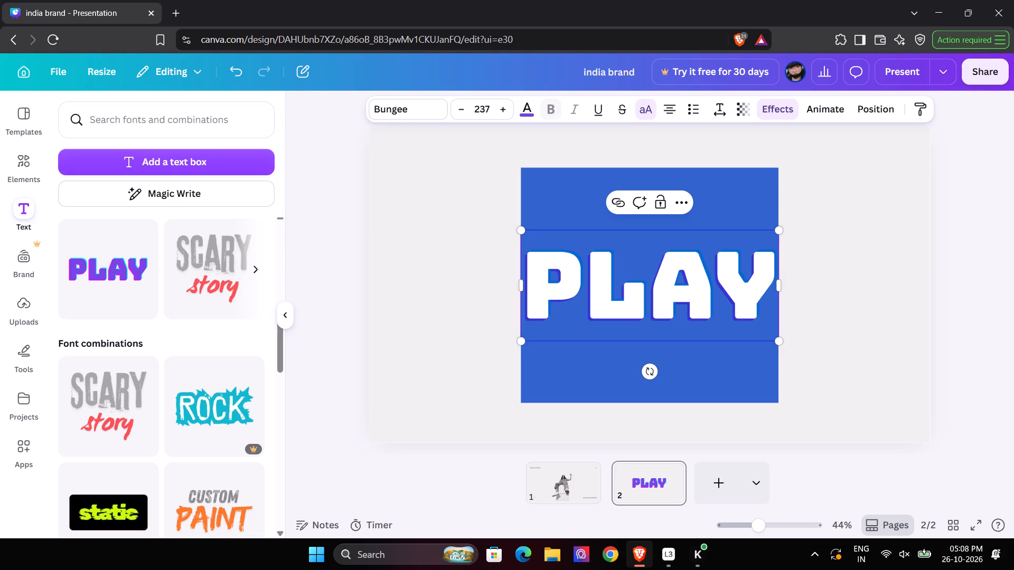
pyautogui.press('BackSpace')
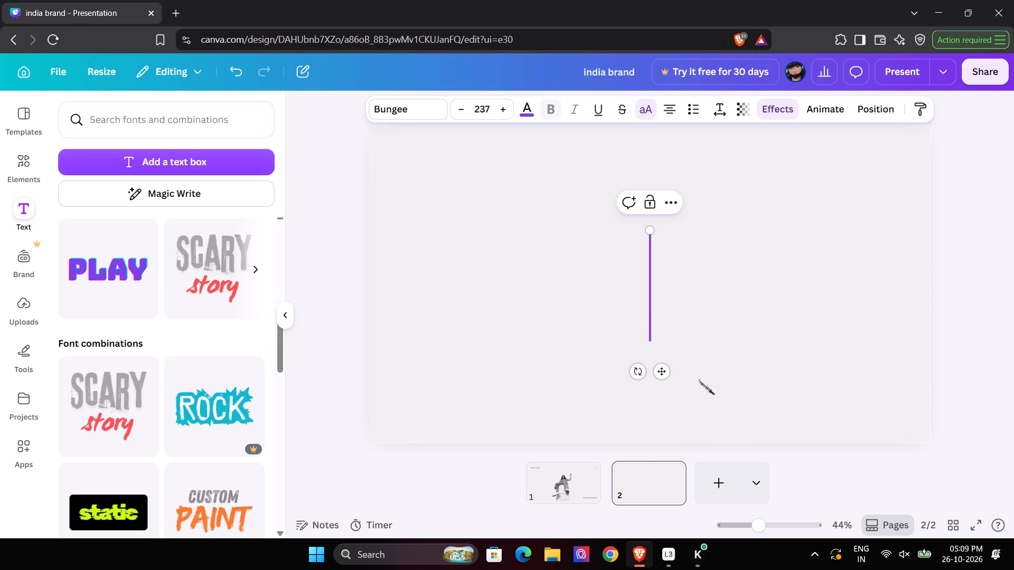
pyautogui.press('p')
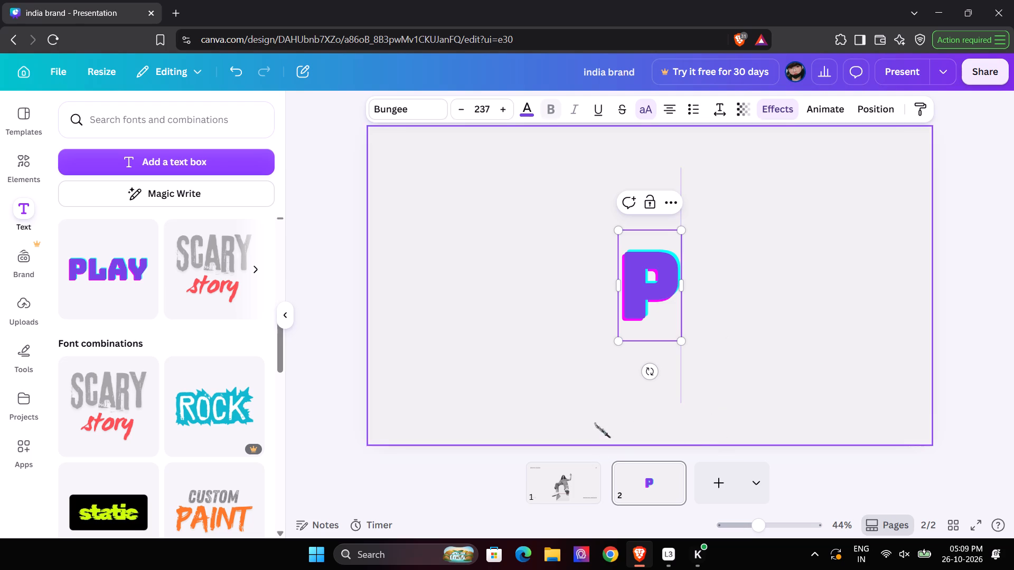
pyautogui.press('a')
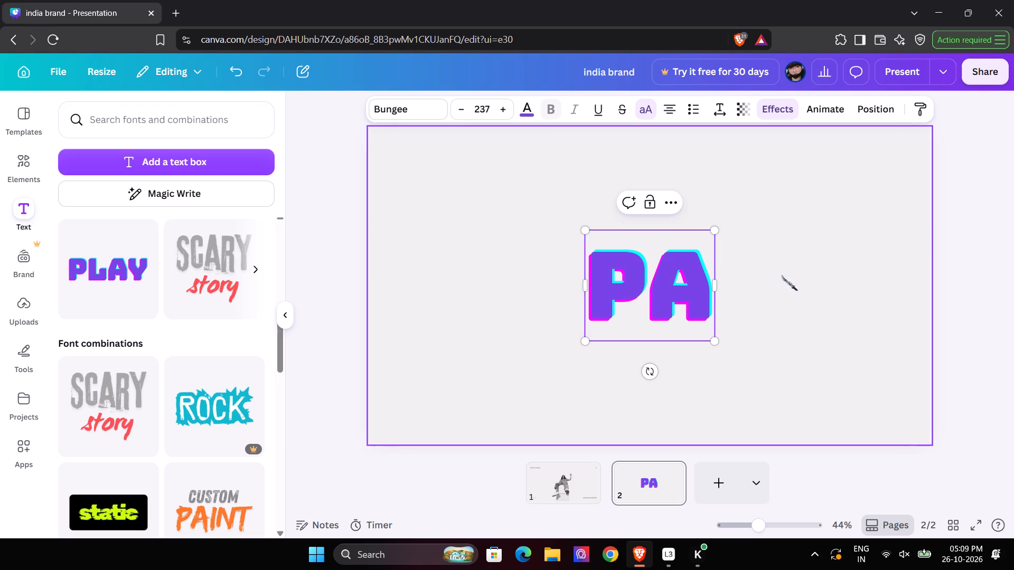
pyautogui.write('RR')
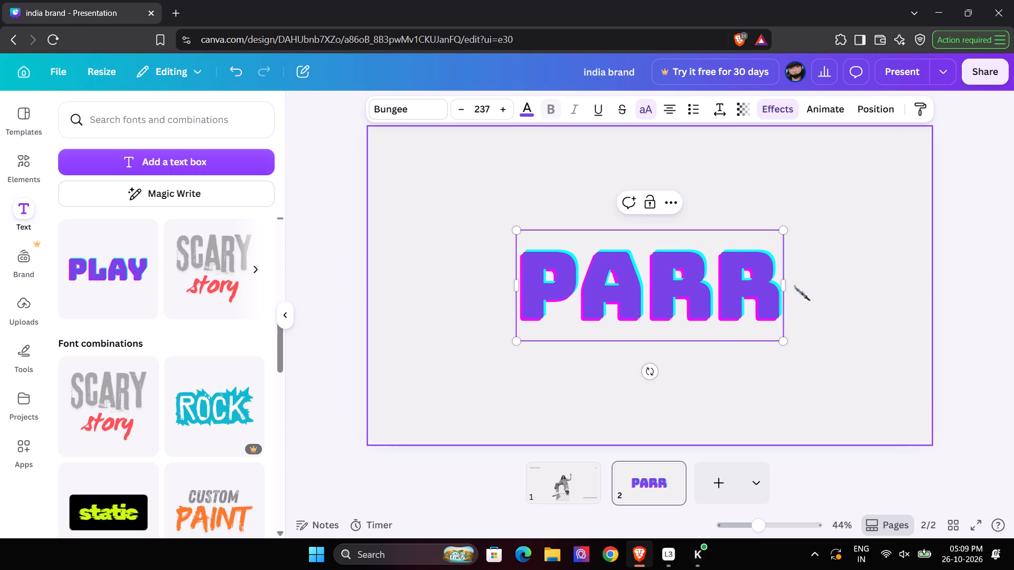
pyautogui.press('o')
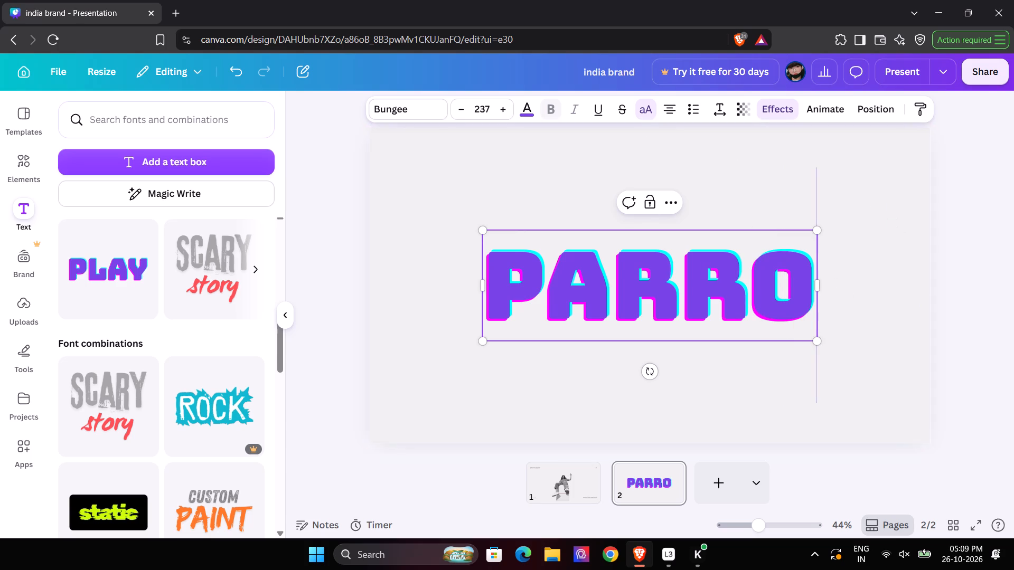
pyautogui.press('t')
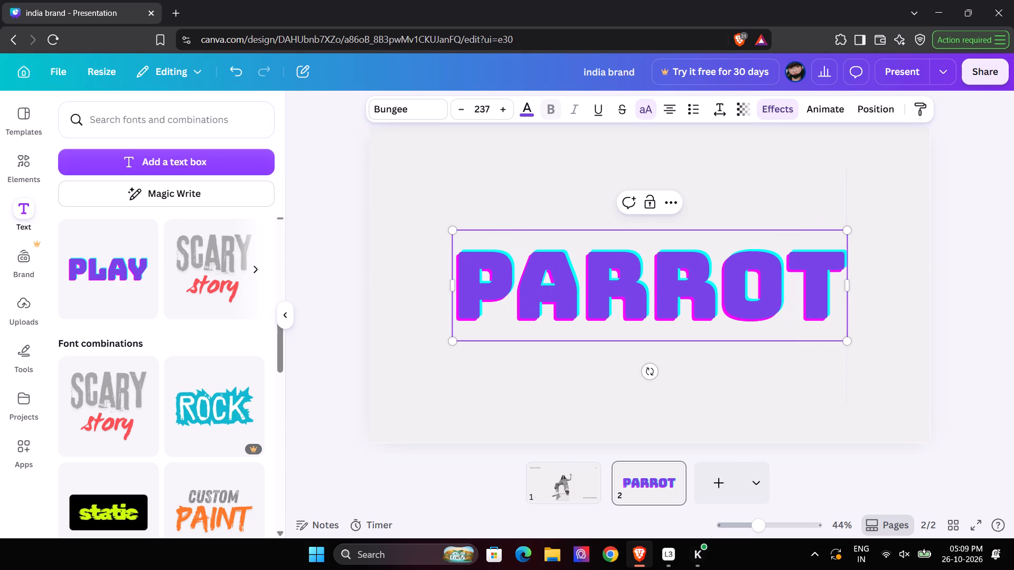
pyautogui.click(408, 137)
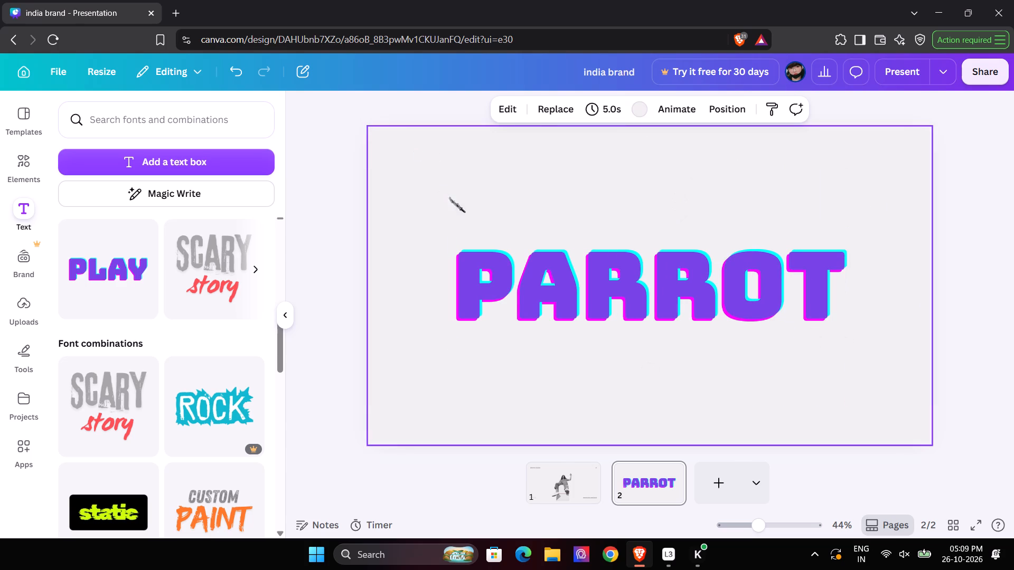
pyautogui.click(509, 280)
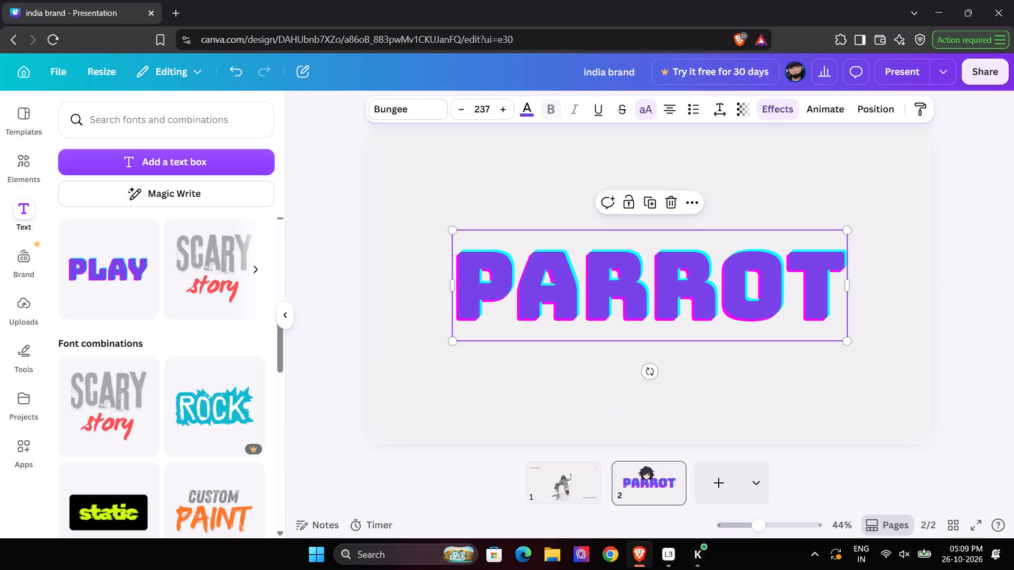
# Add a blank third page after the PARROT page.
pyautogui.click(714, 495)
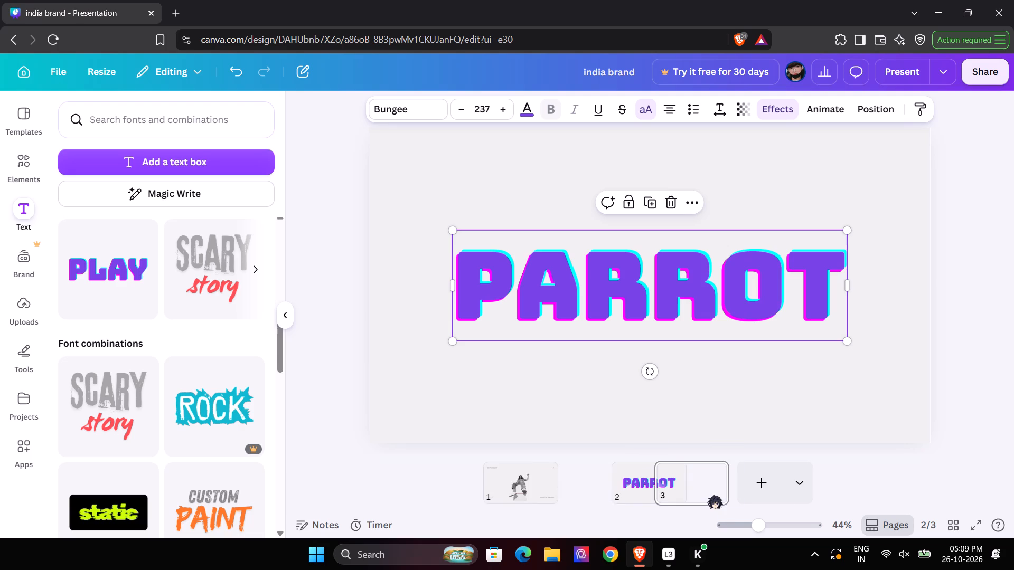
# Delete the portfolio cover, the PARROT page and the extra blank page to start over from one blank page.
pyautogui.click(606, 491)
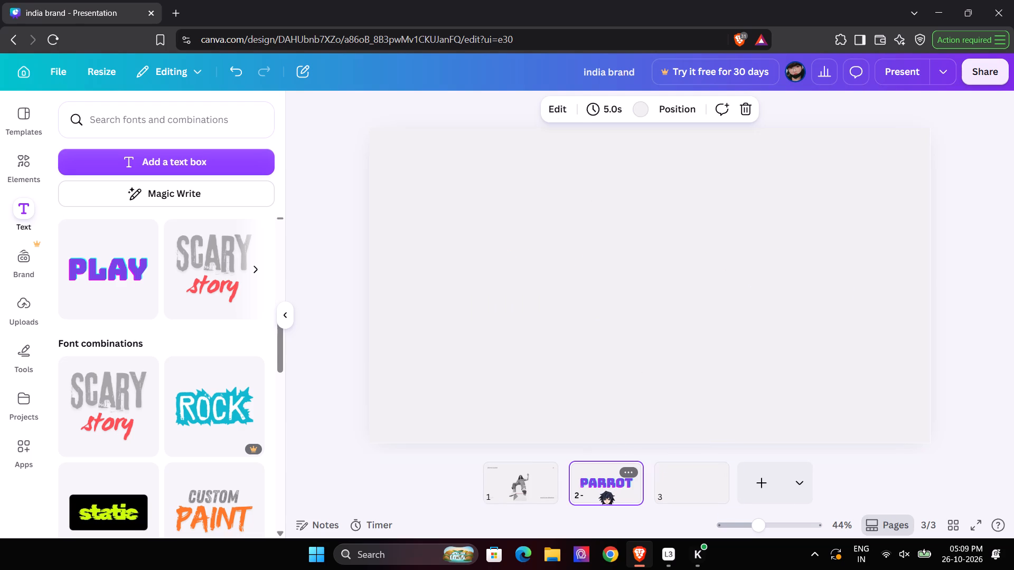
pyautogui.click(606, 491)
pyautogui.press('BackSpace')
pyautogui.press('BackSpace')
pyautogui.press('BackSpace')
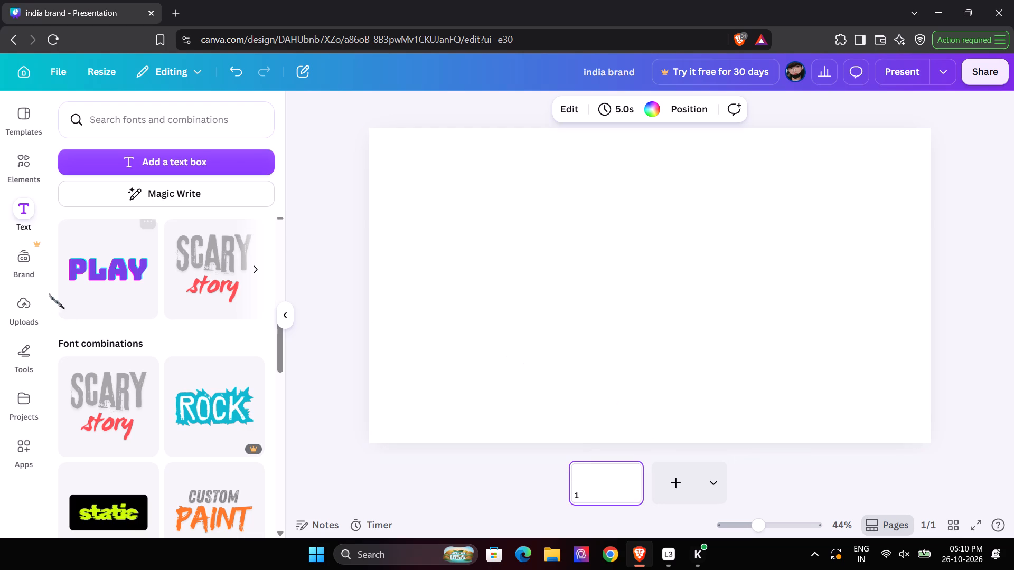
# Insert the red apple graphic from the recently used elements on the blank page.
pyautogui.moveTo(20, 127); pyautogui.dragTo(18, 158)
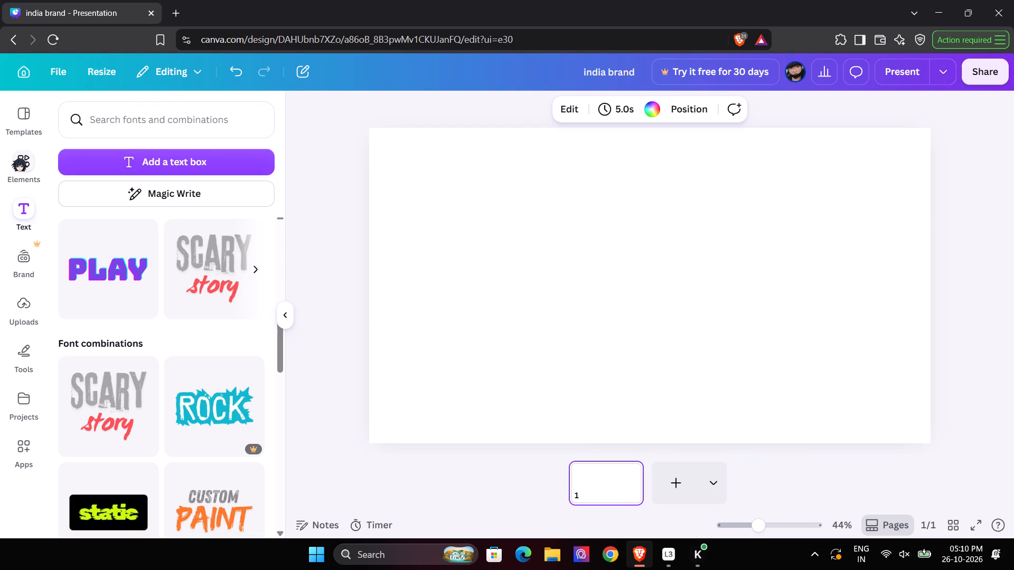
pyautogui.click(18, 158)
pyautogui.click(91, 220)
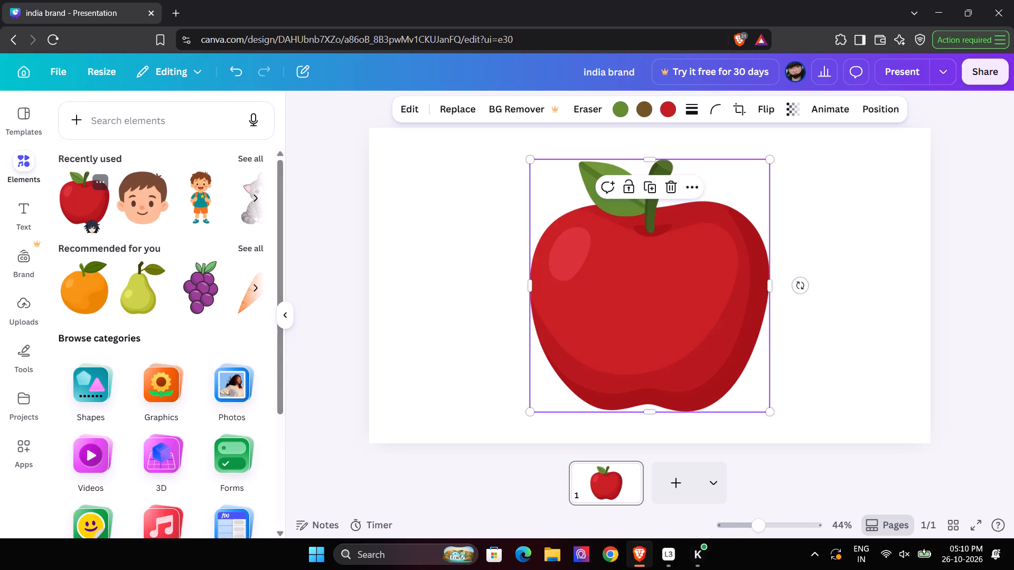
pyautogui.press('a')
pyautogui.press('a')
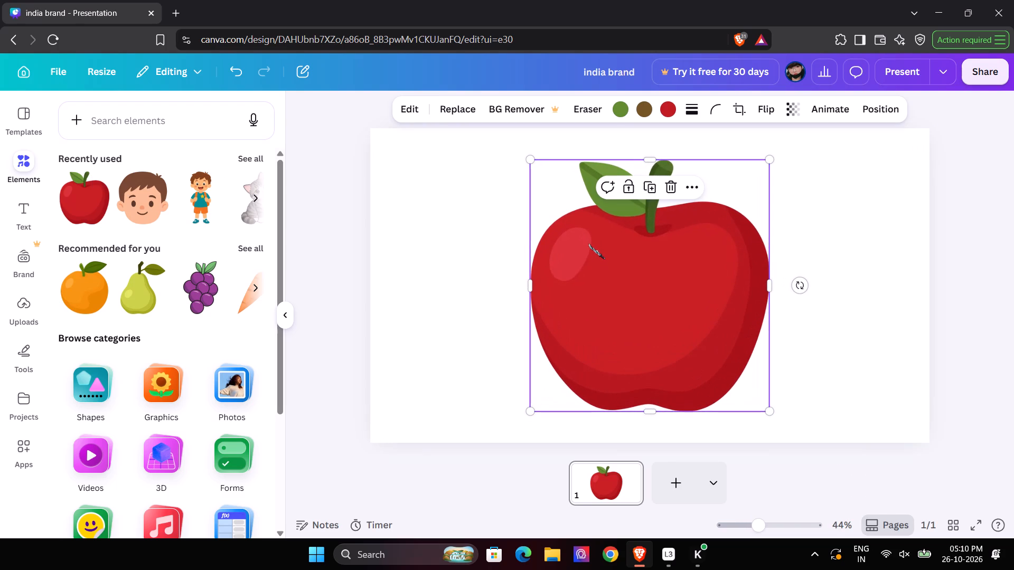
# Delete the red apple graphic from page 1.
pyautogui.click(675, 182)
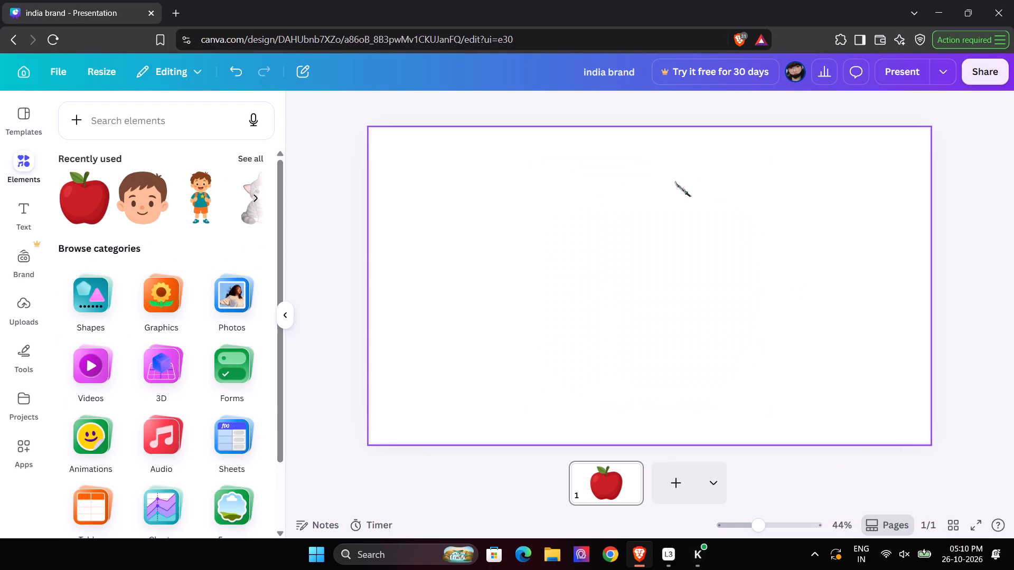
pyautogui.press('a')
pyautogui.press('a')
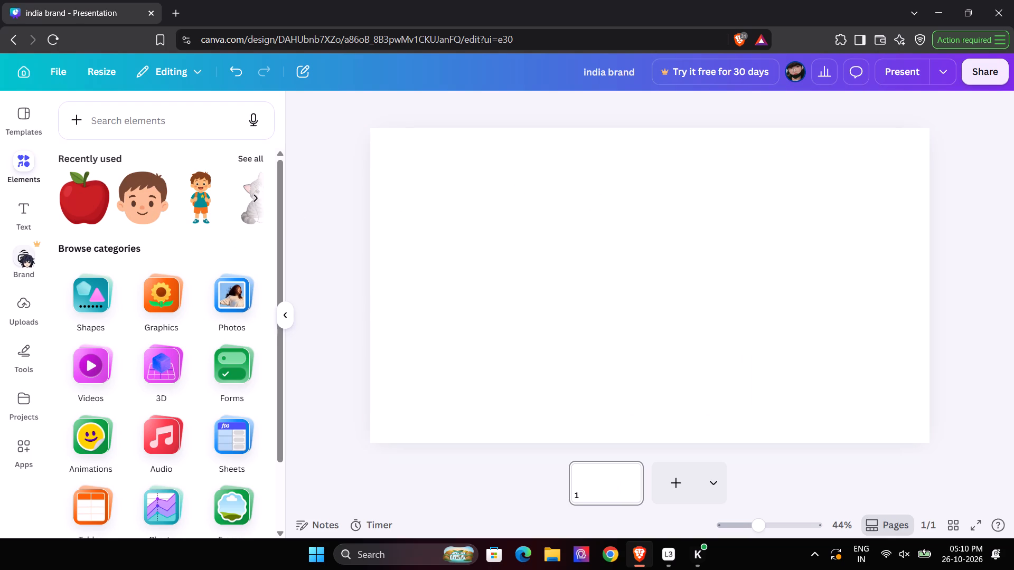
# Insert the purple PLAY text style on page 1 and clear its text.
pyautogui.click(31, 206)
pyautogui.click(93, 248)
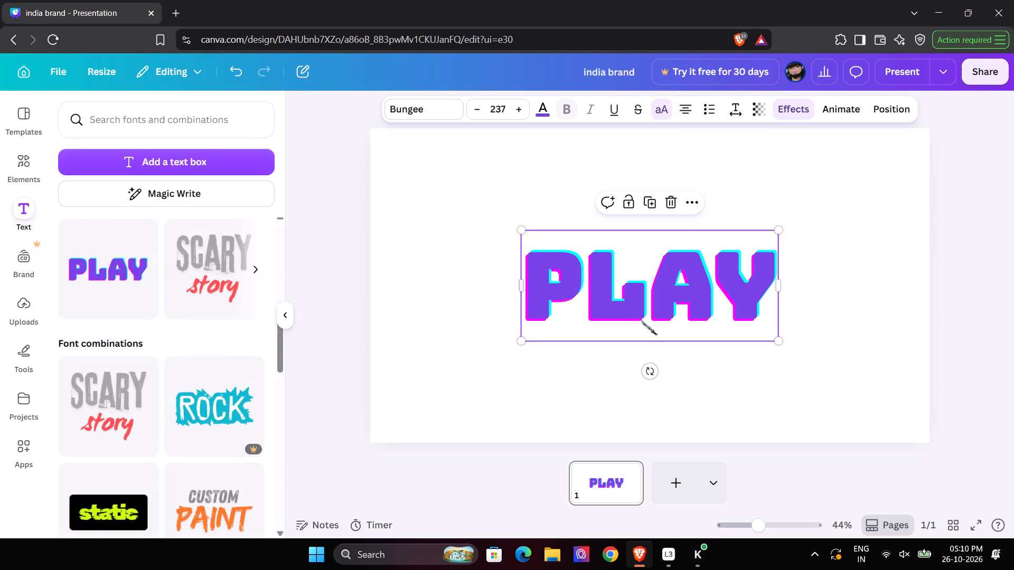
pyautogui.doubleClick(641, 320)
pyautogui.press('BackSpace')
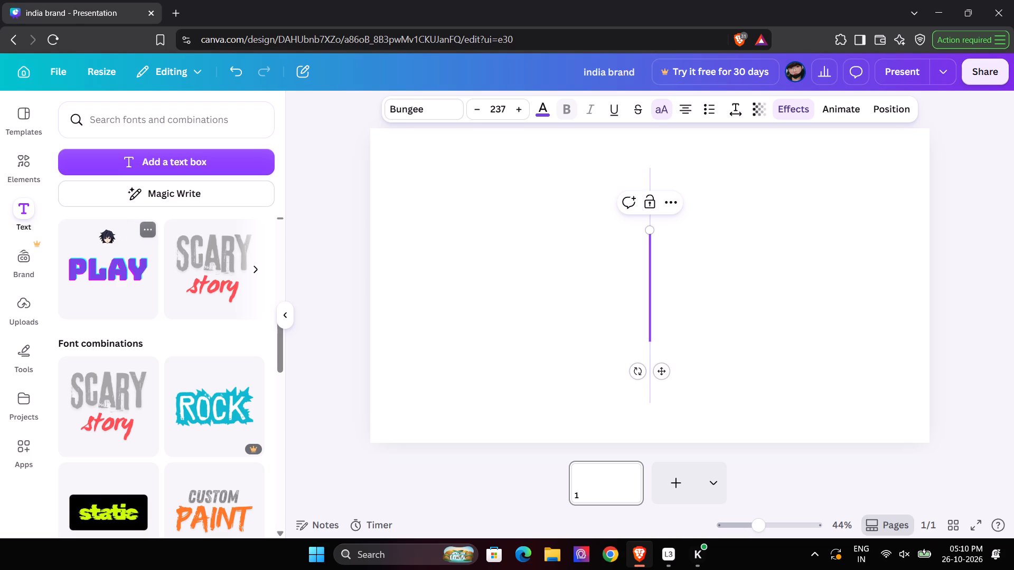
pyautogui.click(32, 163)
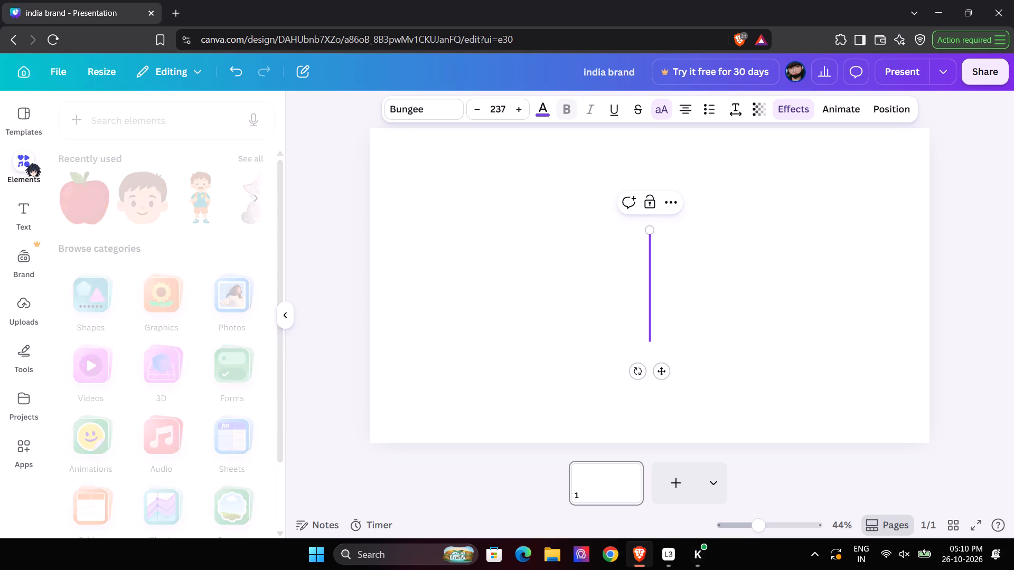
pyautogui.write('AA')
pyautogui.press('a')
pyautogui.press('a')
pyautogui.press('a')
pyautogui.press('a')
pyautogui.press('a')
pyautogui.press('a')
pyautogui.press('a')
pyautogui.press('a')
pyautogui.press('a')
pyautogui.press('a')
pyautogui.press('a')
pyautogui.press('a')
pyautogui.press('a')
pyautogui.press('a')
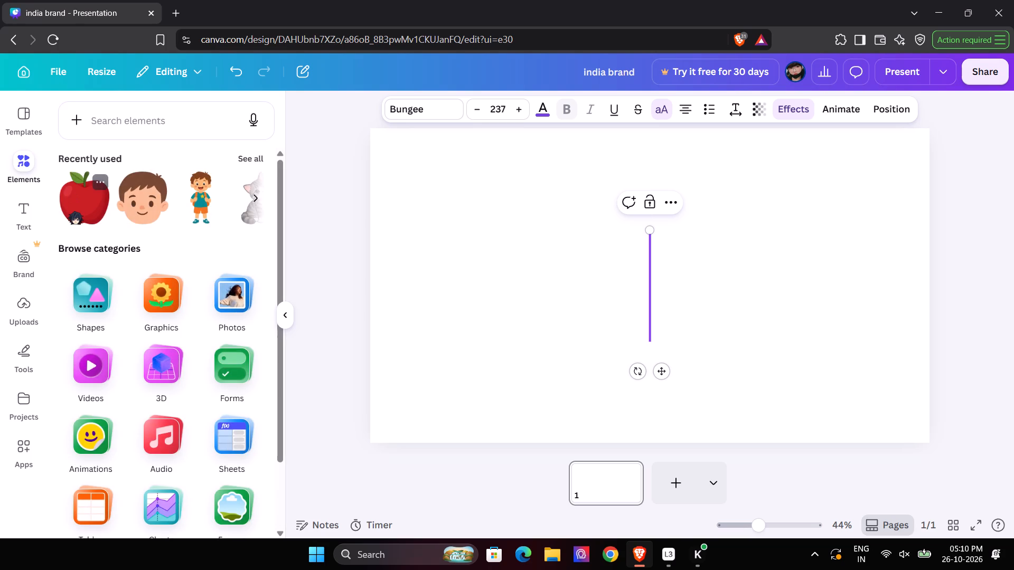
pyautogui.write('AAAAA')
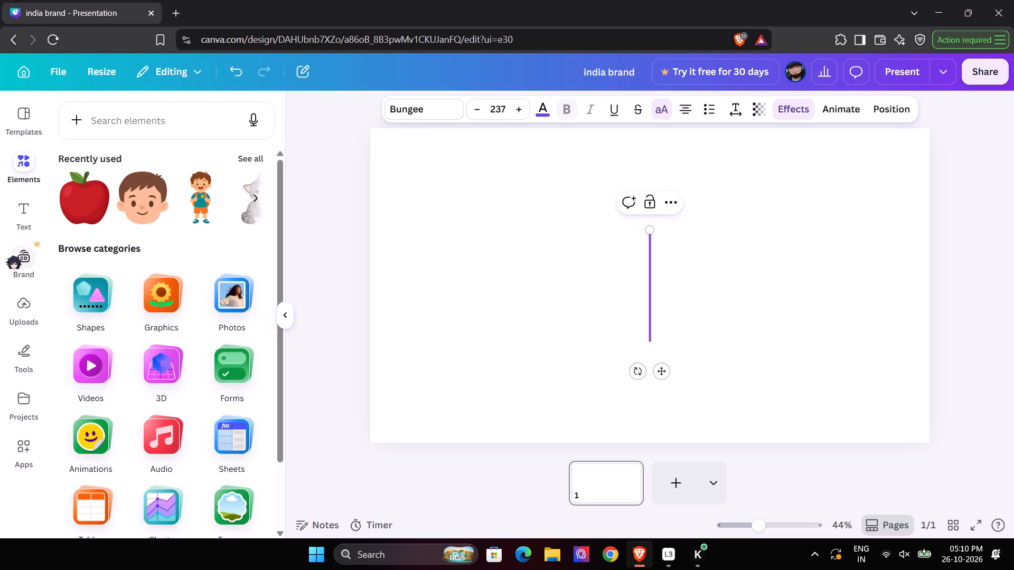
# Insert the purple PLAY text style on page 1.
pyautogui.click(23, 209)
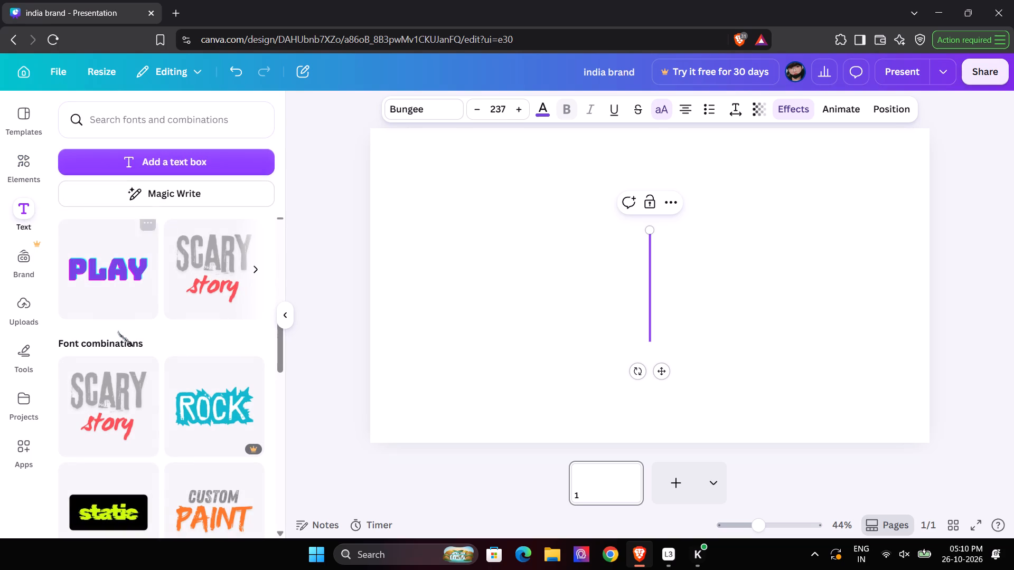
pyautogui.click(117, 286)
pyautogui.click(117, 286)
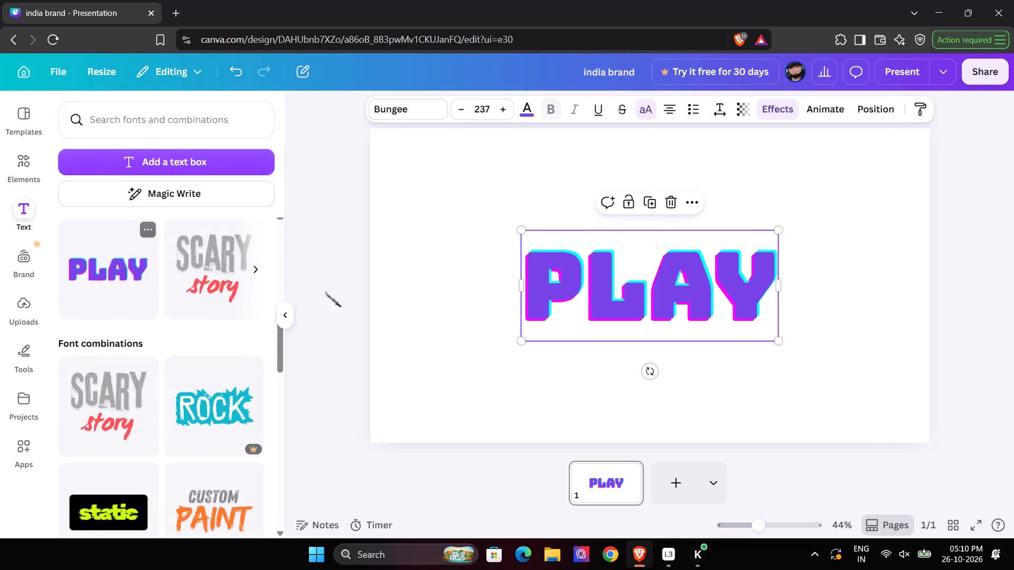
# Clear the duplicate PLAY text stacked on top of the other copy on page 1.
pyautogui.click(643, 280)
pyautogui.moveTo(643, 280); pyautogui.dragTo(660, 281)
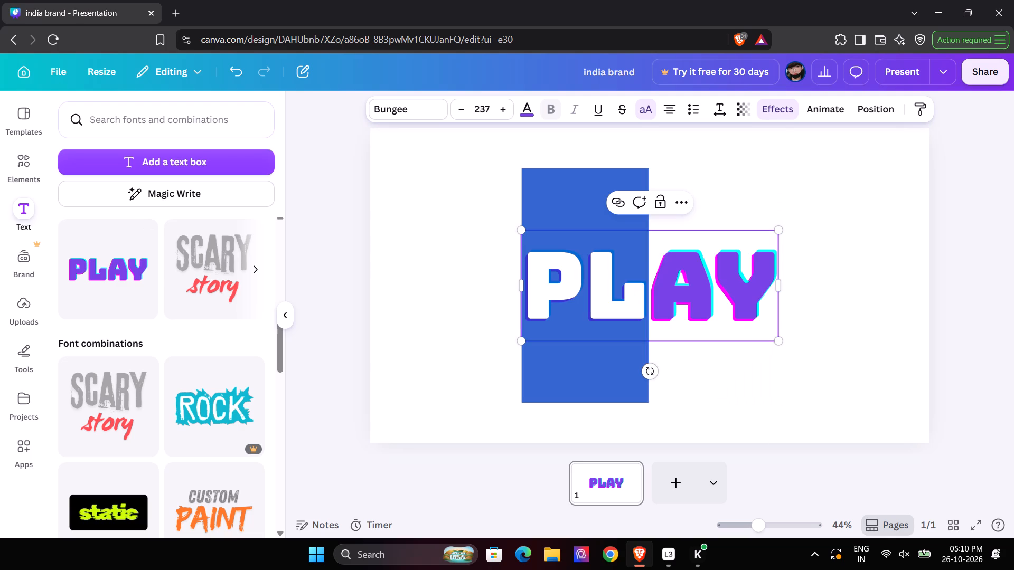
pyautogui.moveTo(660, 281); pyautogui.dragTo(684, 286)
pyautogui.moveTo(684, 286); pyautogui.dragTo(727, 288)
pyautogui.tripleClick(727, 288)
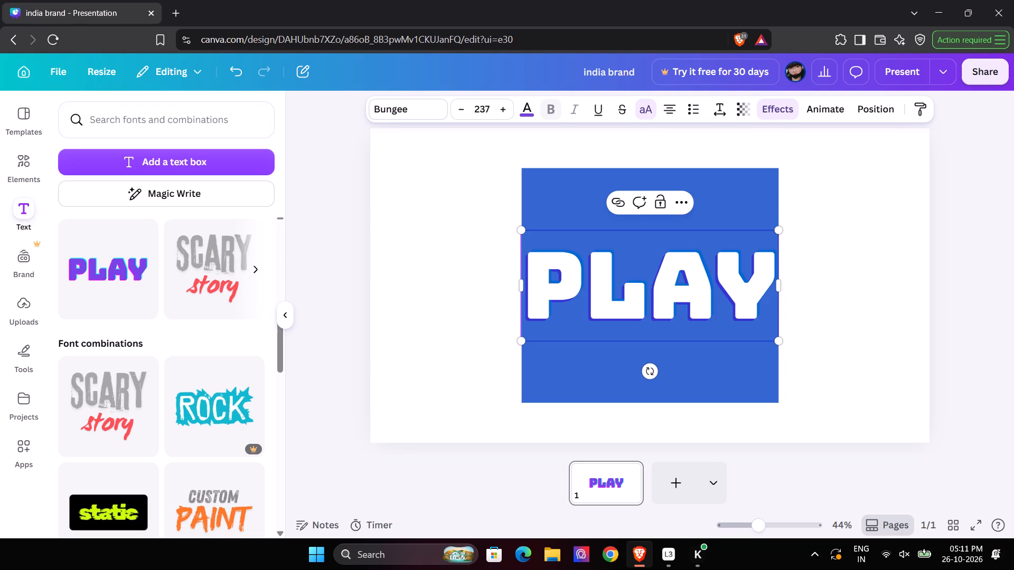
pyautogui.press('BackSpace')
pyautogui.press('BackSpace')
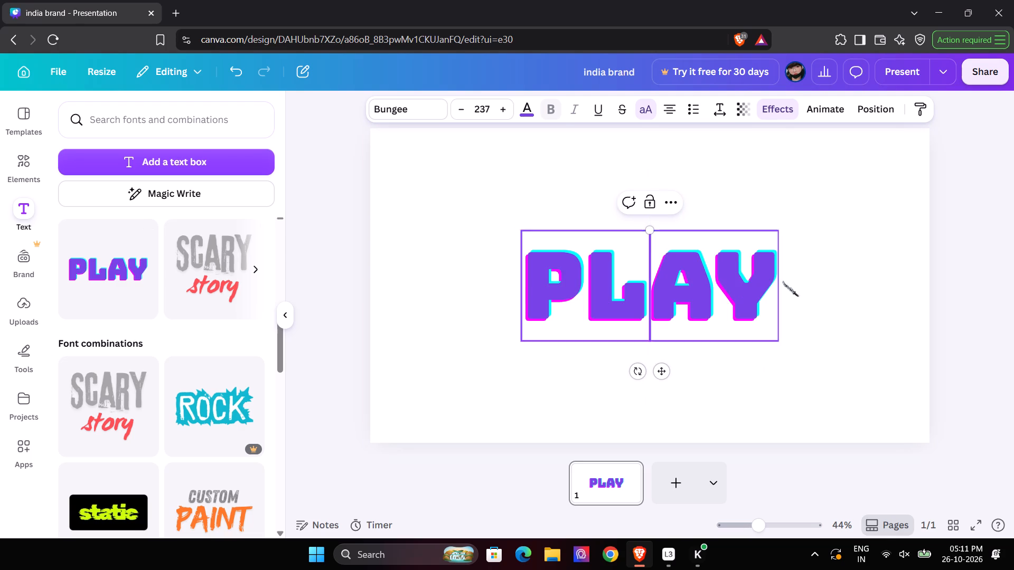
# Replace the remaining PLAY text on page 1 with the letter A.
pyautogui.tripleClick(743, 267)
pyautogui.tripleClick(743, 267)
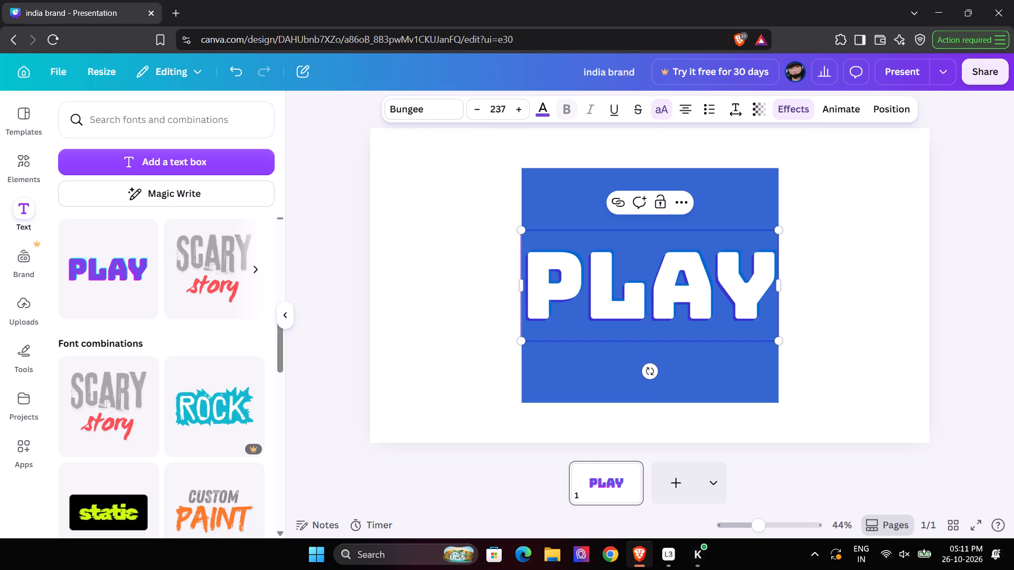
pyautogui.press('BackSpace')
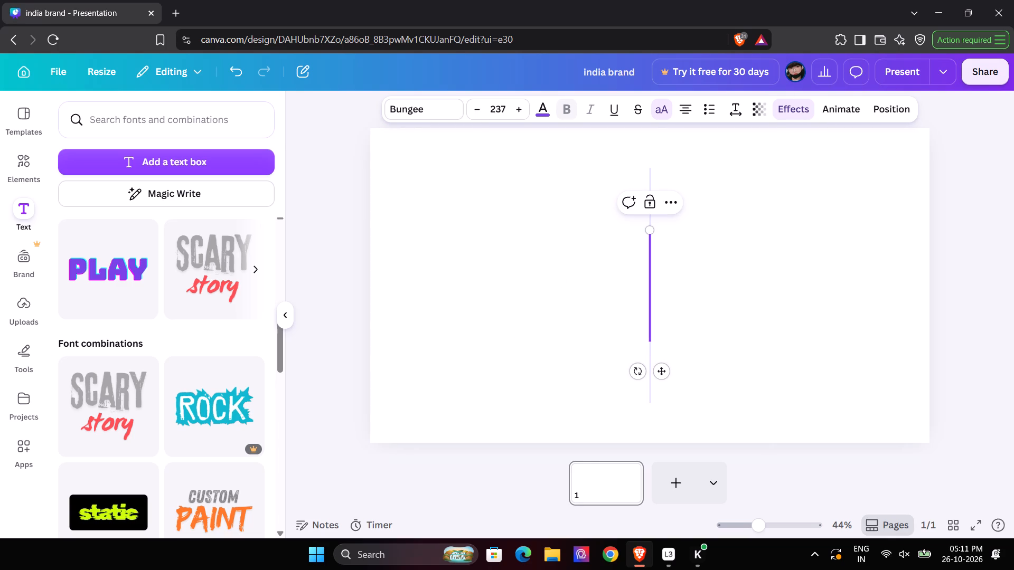
pyautogui.press('a')
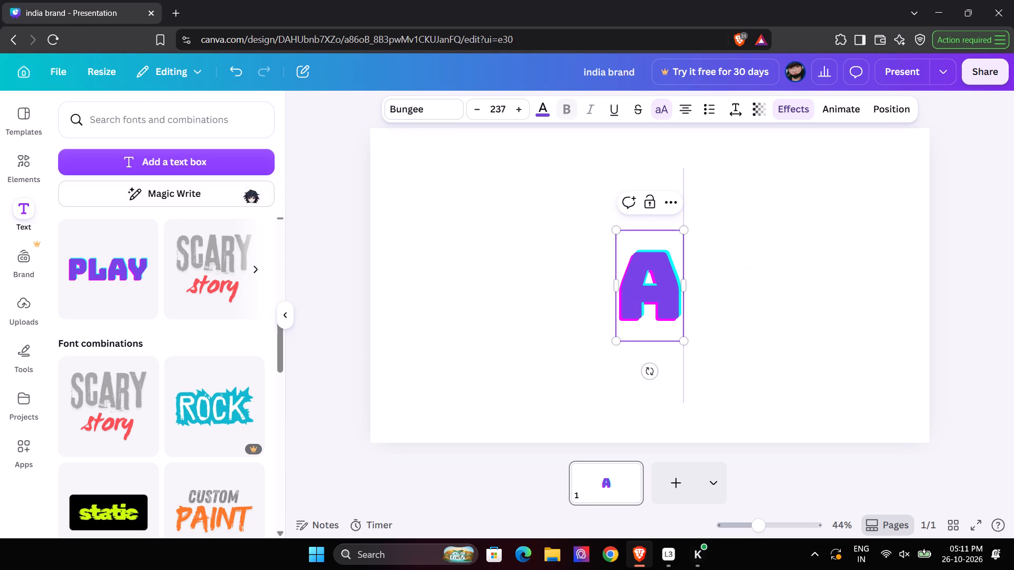
# Insert the red apple graphic from the recently used elements on page 1 with the letter A.
pyautogui.click(19, 163)
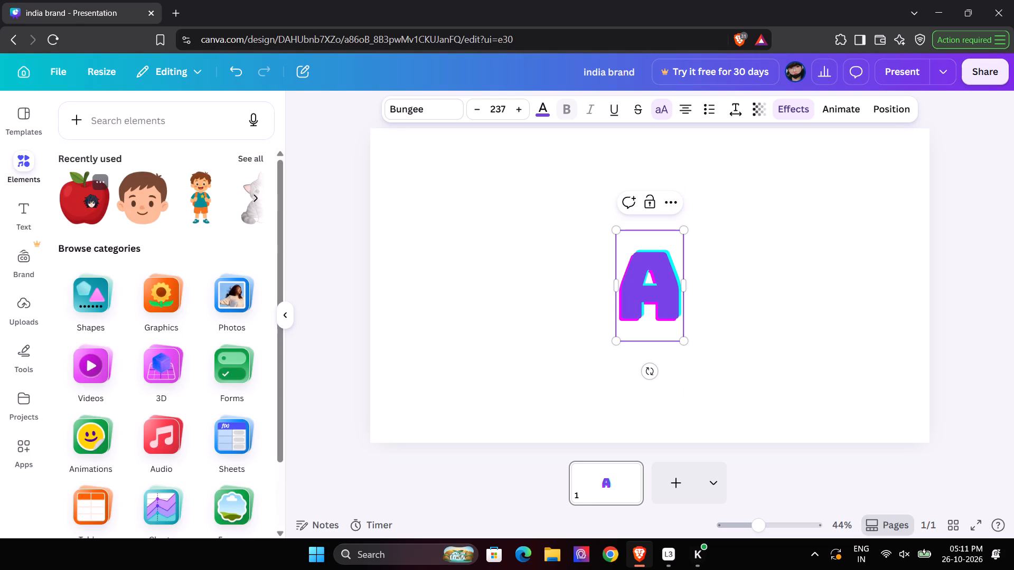
pyautogui.click(90, 194)
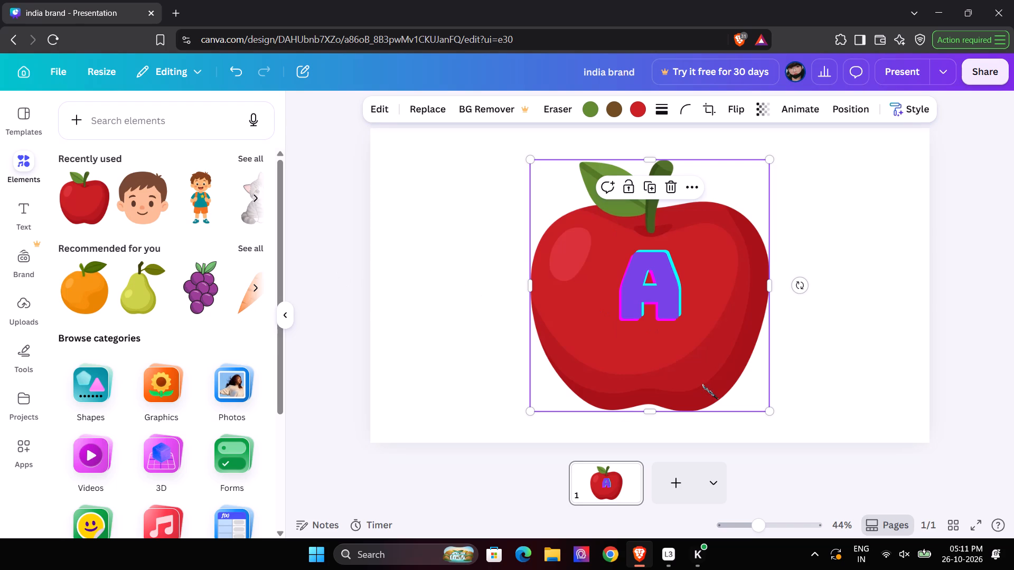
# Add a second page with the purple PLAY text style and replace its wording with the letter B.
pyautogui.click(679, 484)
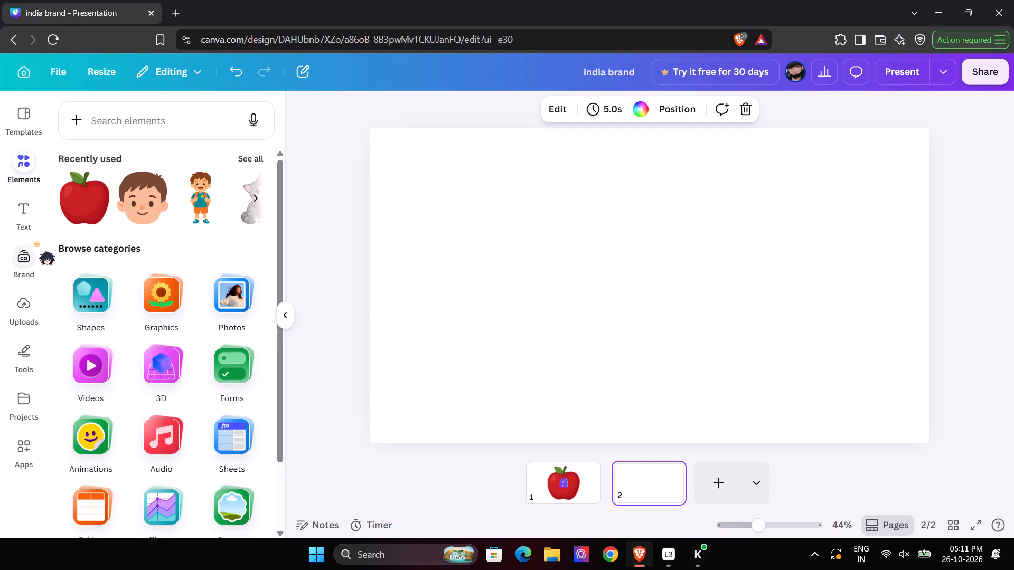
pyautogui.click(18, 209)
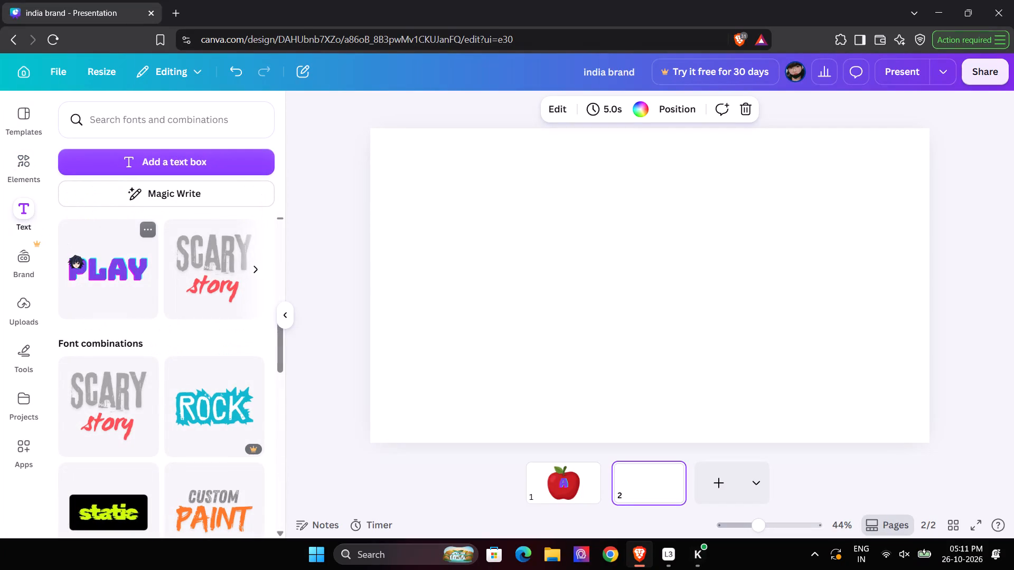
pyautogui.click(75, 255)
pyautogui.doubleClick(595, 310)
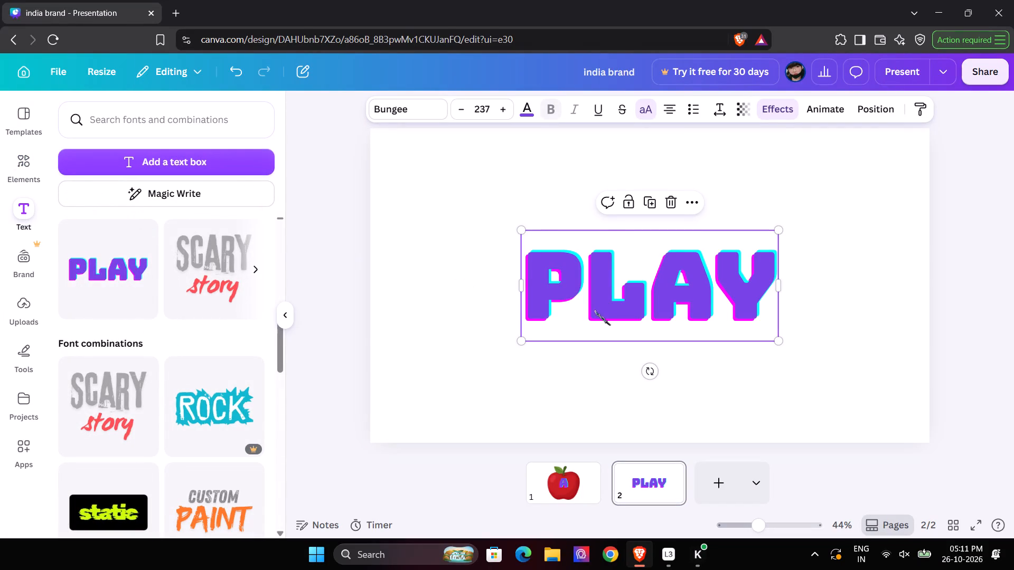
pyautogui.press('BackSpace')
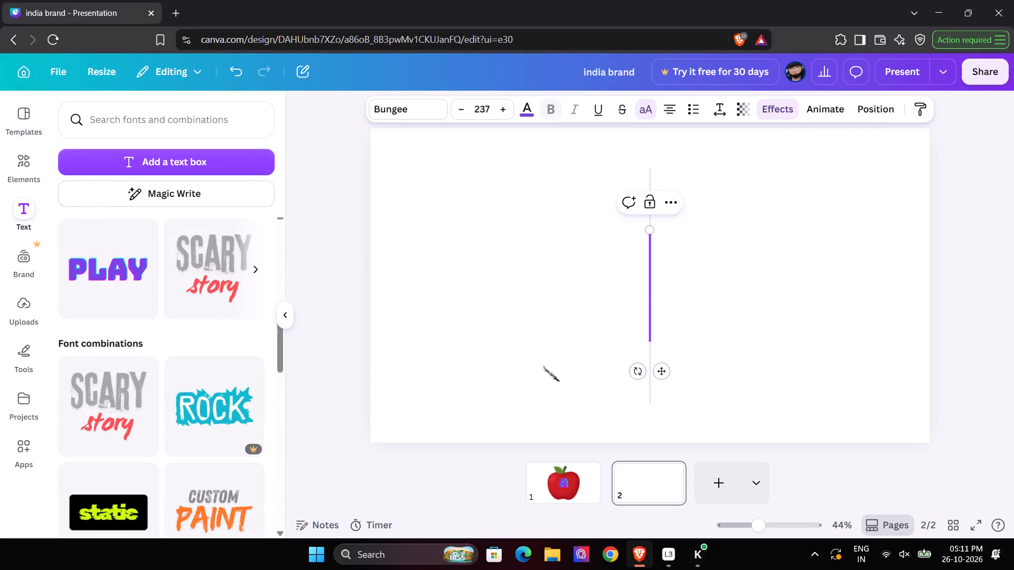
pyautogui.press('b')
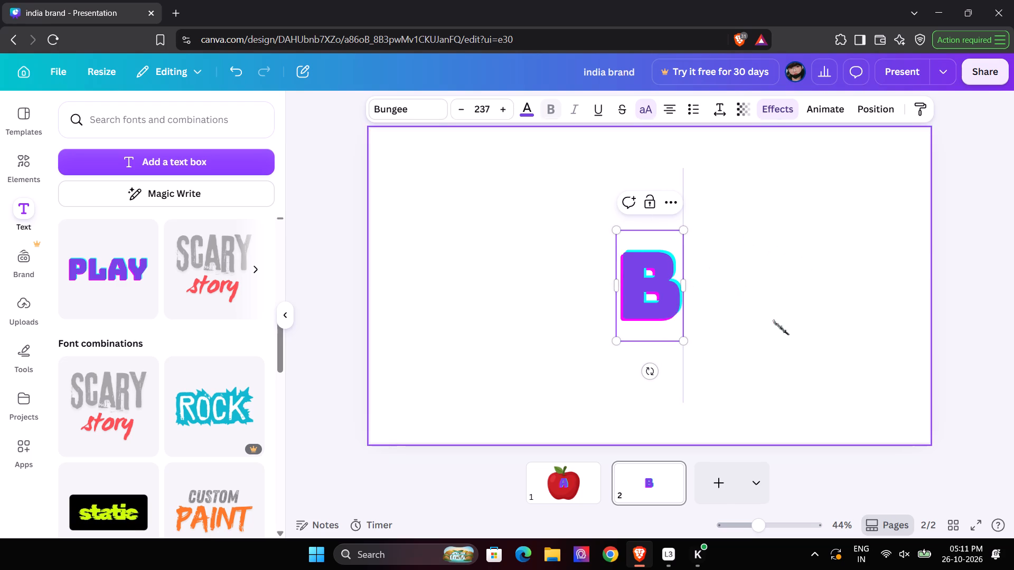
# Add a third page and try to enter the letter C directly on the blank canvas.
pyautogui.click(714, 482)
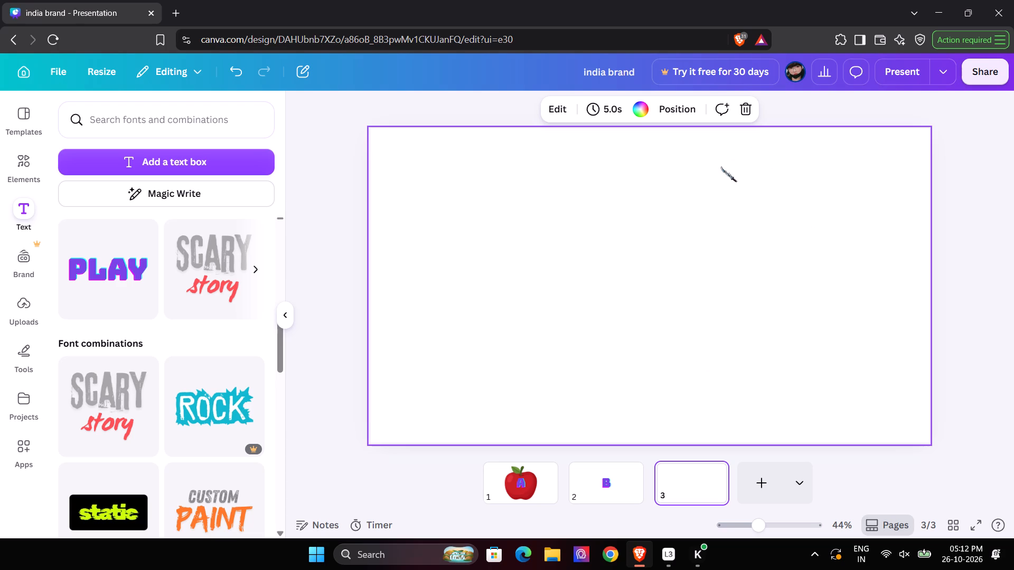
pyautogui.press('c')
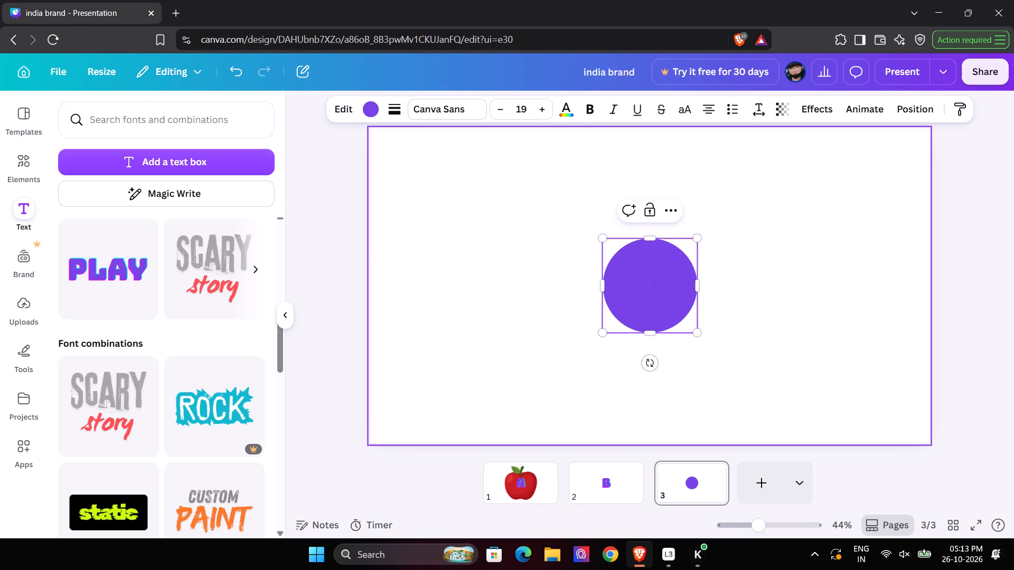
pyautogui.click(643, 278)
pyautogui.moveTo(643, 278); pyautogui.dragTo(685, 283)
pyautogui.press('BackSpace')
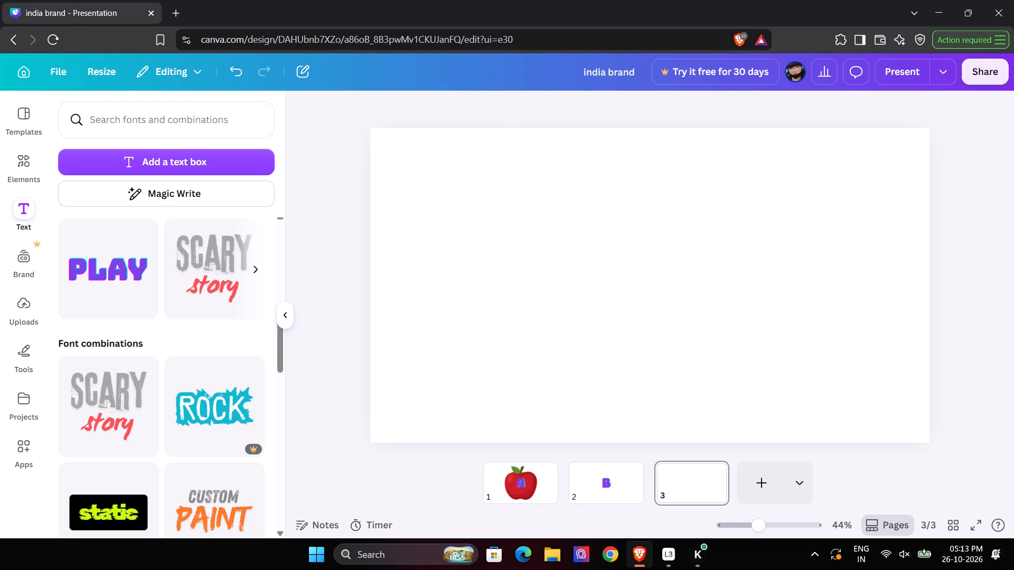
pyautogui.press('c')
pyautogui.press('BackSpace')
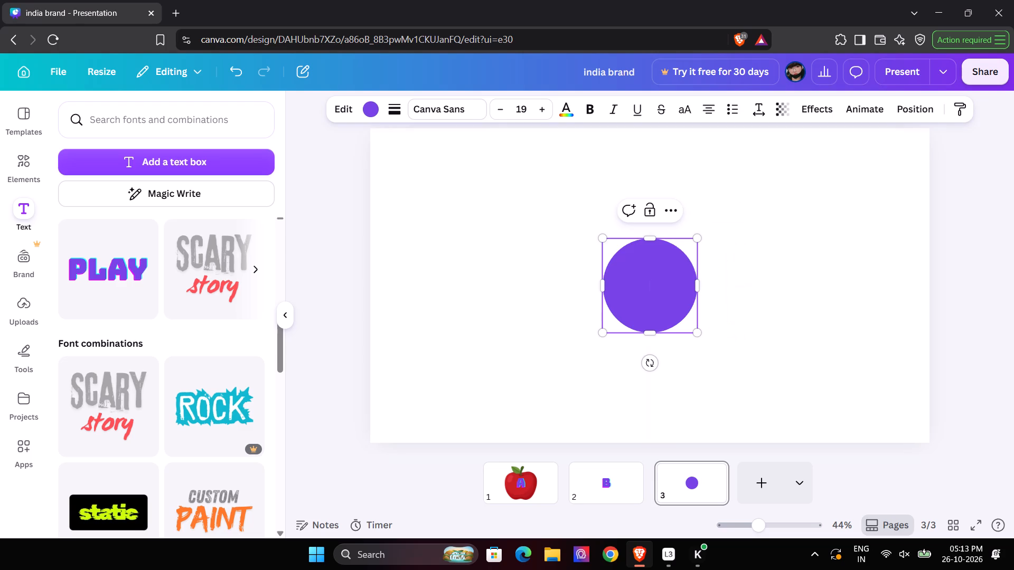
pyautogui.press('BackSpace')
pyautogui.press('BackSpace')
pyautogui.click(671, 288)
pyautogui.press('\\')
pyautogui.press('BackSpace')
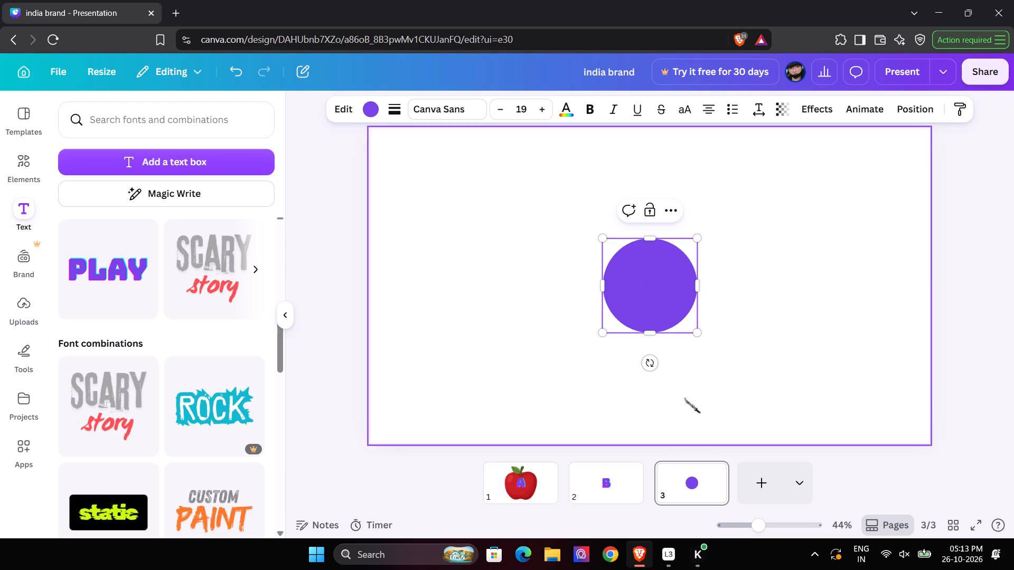
# Delete the circle, B and apple pages so only one blank page is left.
pyautogui.moveTo(603, 495); pyautogui.dragTo(666, 350)
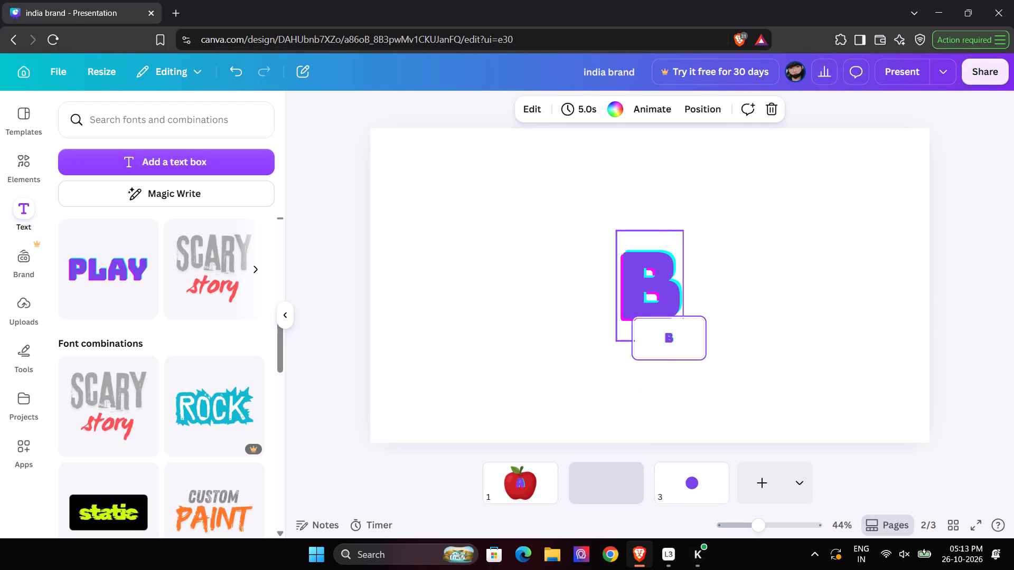
pyautogui.click(699, 495)
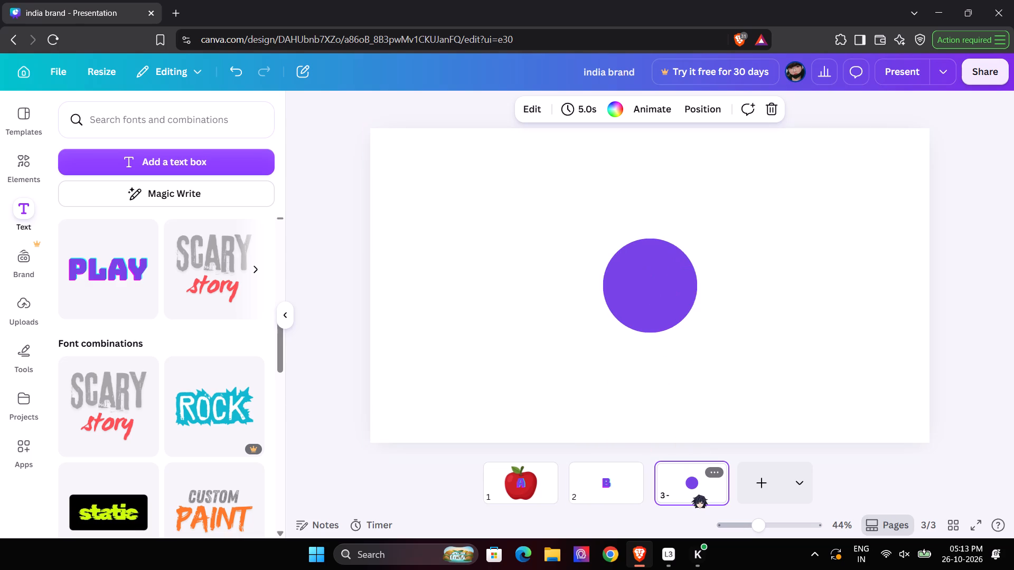
pyautogui.press('BackSpace')
pyautogui.press('BackSpace')
pyautogui.press('BackSpace')
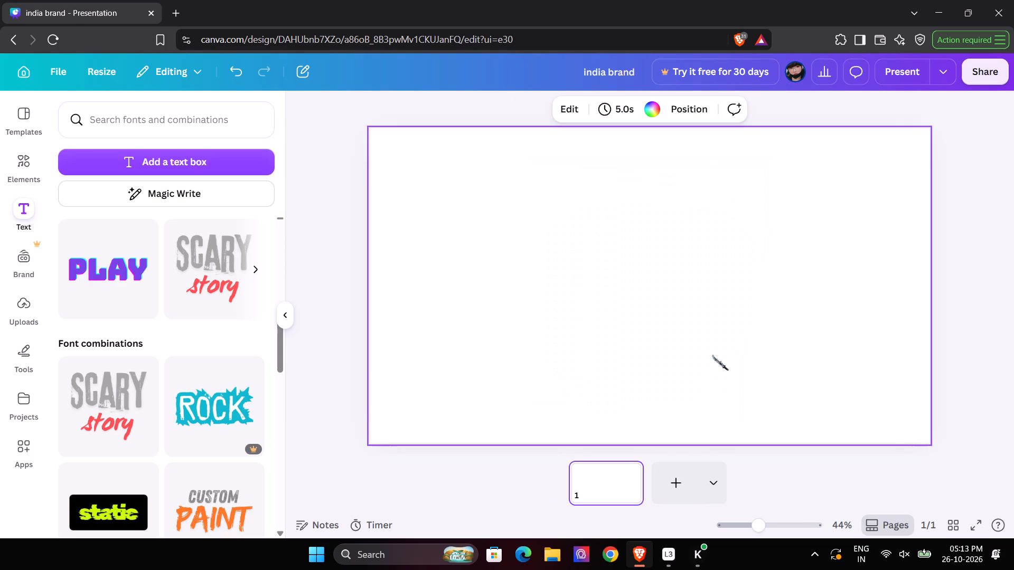
# Insert the purple PLAY text style on the blank page 1 and replace its wording with the letter A.
pyautogui.press('a')
pyautogui.click(115, 270)
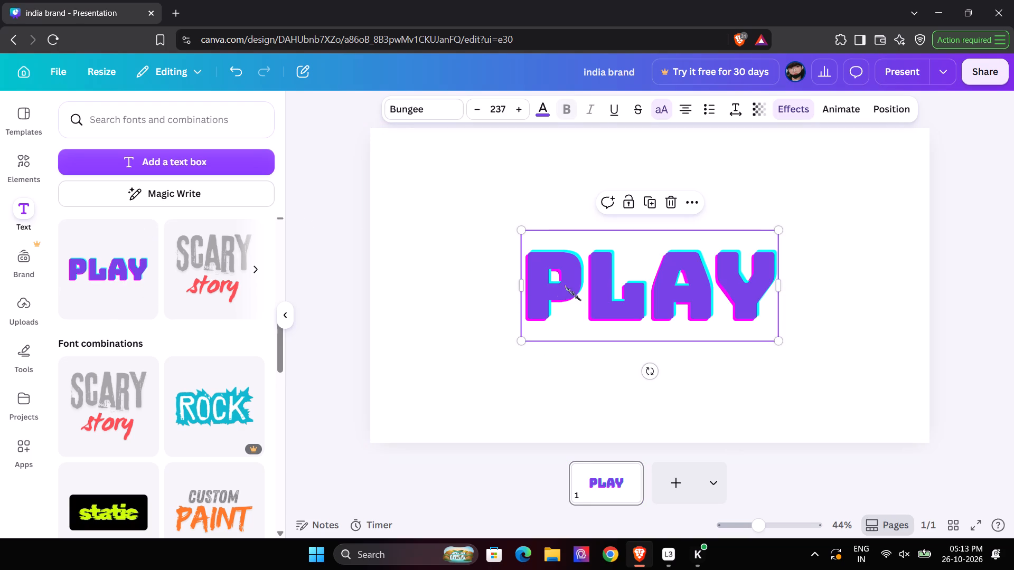
pyautogui.tripleClick(604, 283)
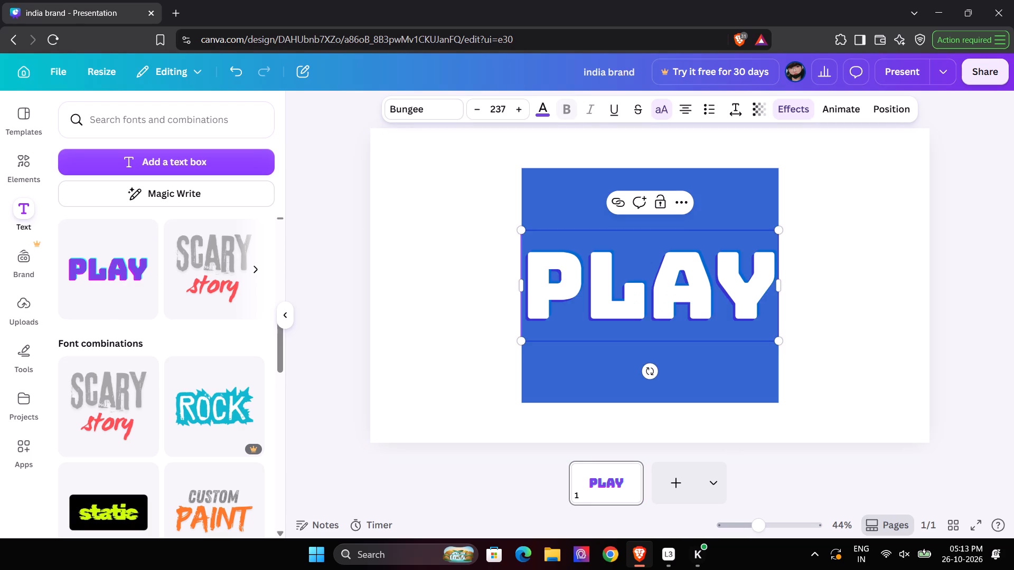
pyautogui.press('BackSpace')
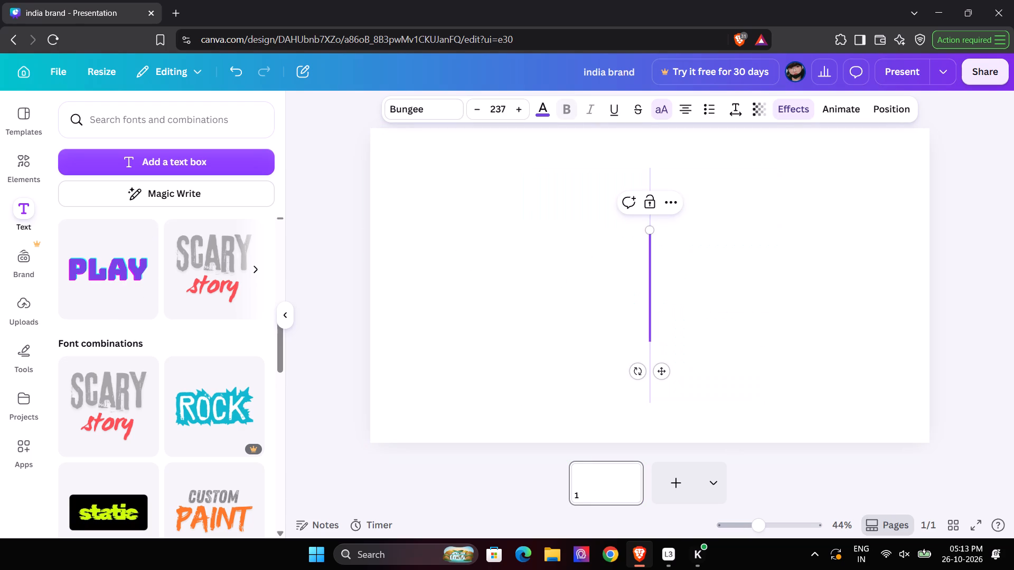
pyautogui.press('a')
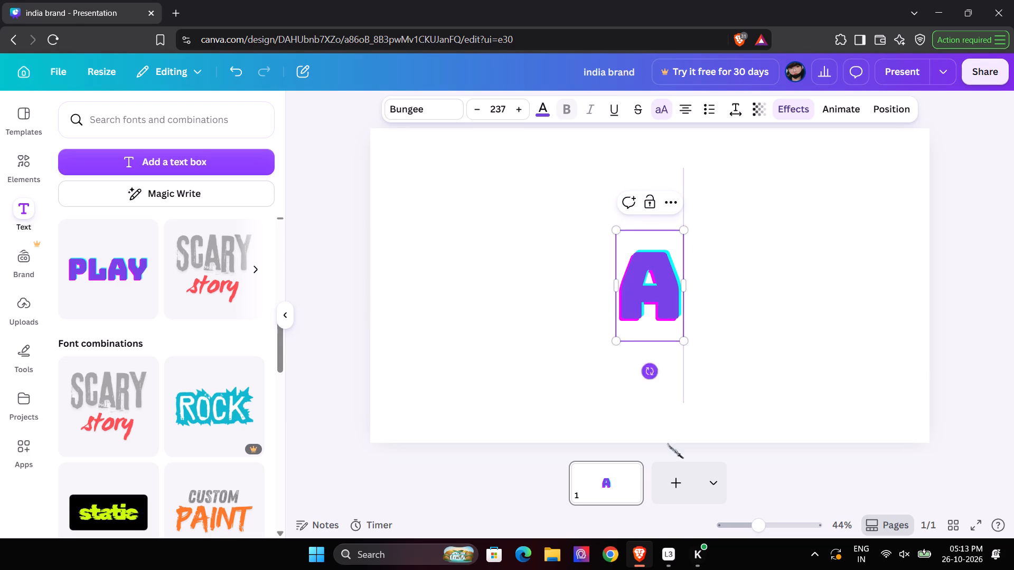
# Add page 2 with the purple PLAY text style and replace its wording with the letter B.
pyautogui.click(674, 468)
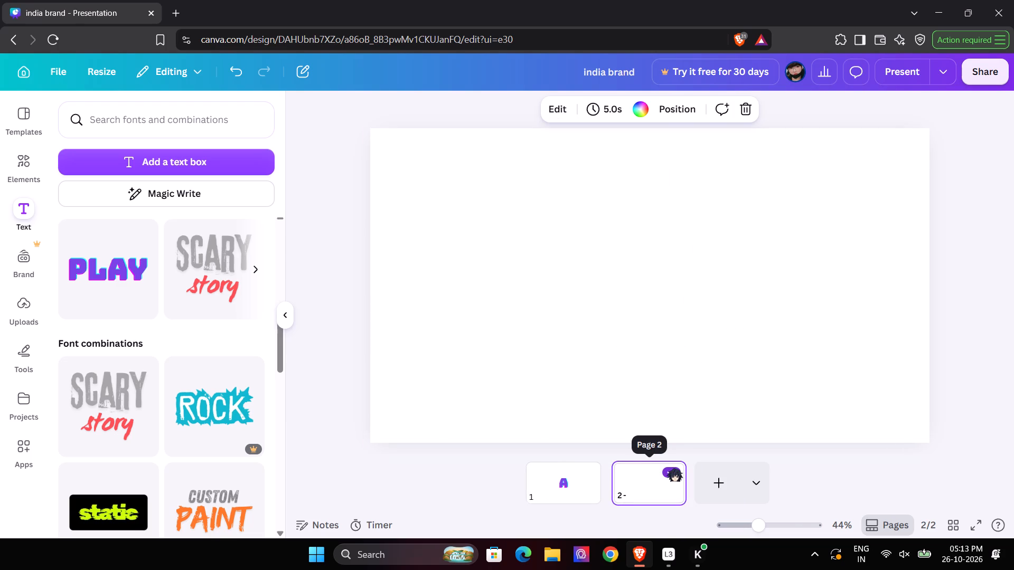
pyautogui.click(106, 284)
pyautogui.click(702, 302)
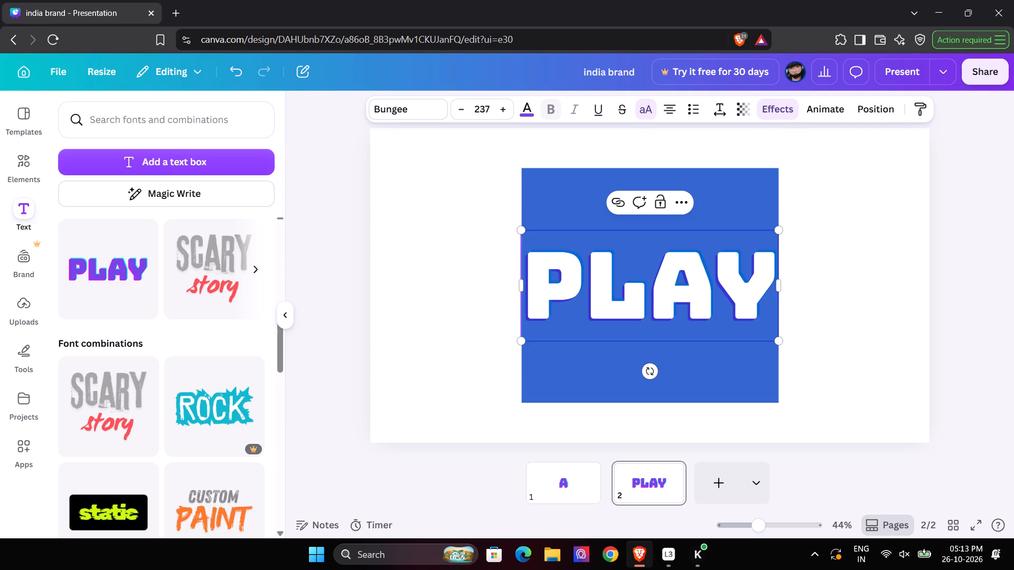
pyautogui.press('BackSpace')
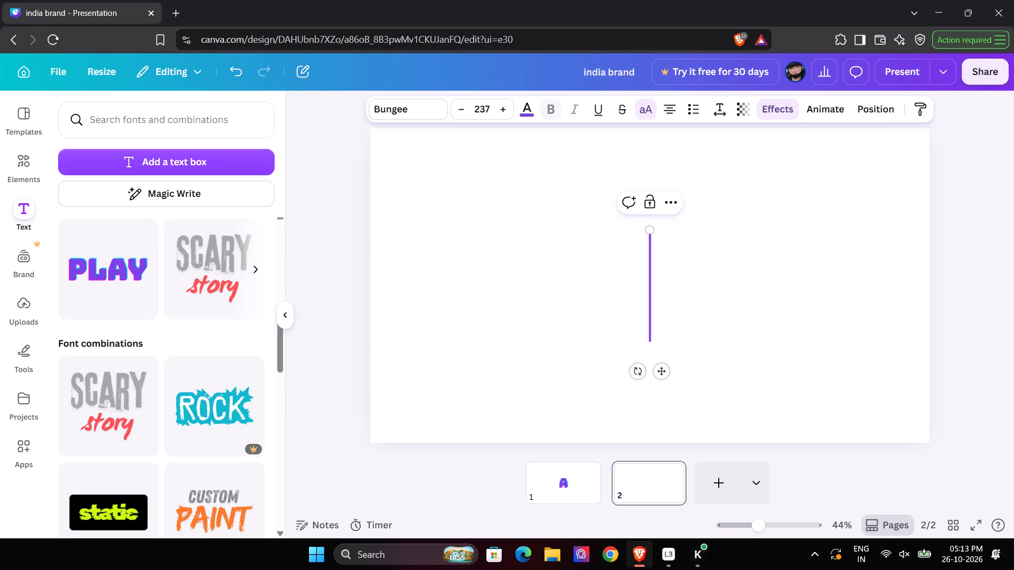
pyautogui.press('b')
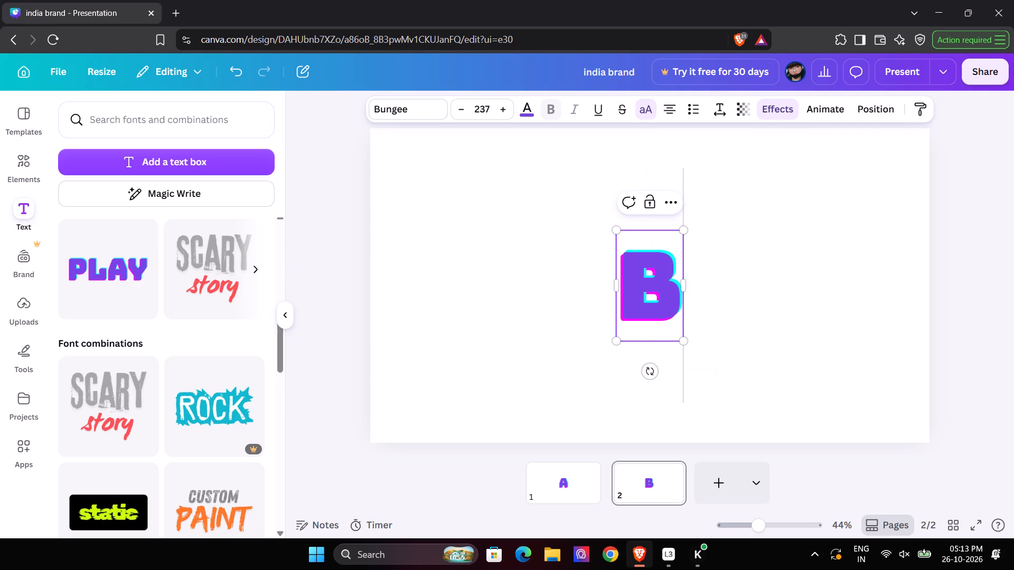
pyautogui.press('BackSpace')
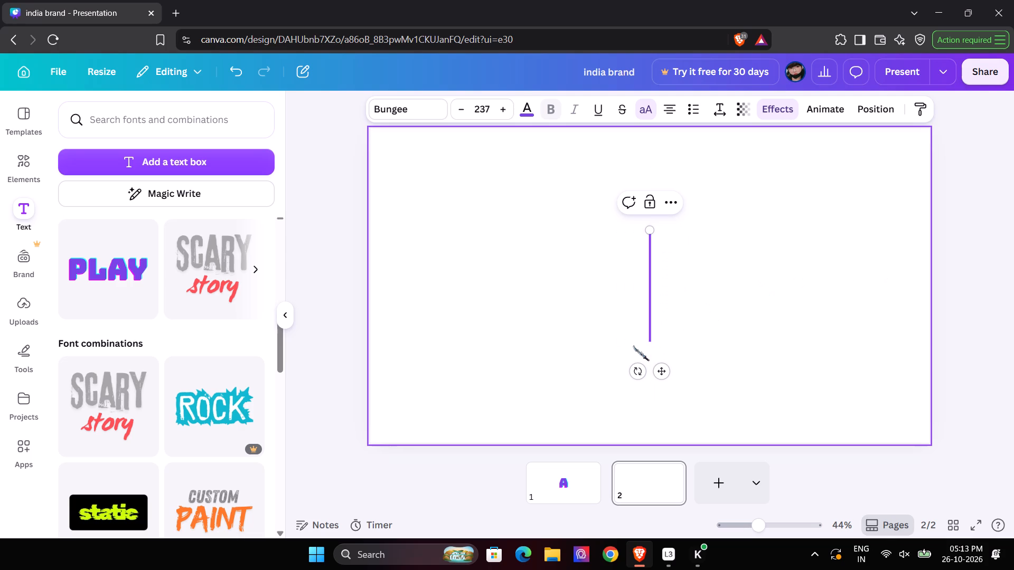
pyautogui.press('b')
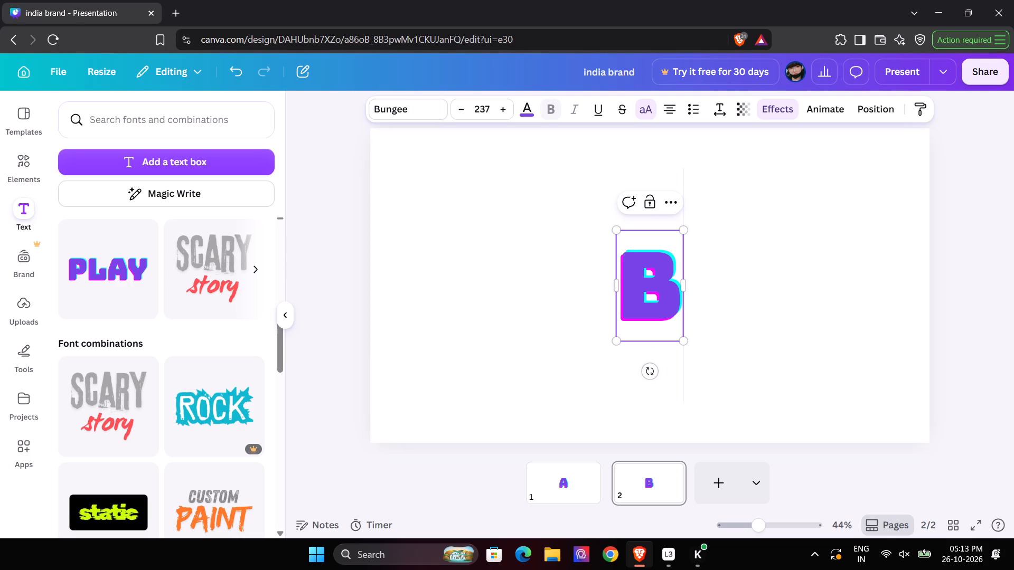
# Add page 3 with the purple PLAY text style and replace its wording with the letter C.
pyautogui.click(710, 474)
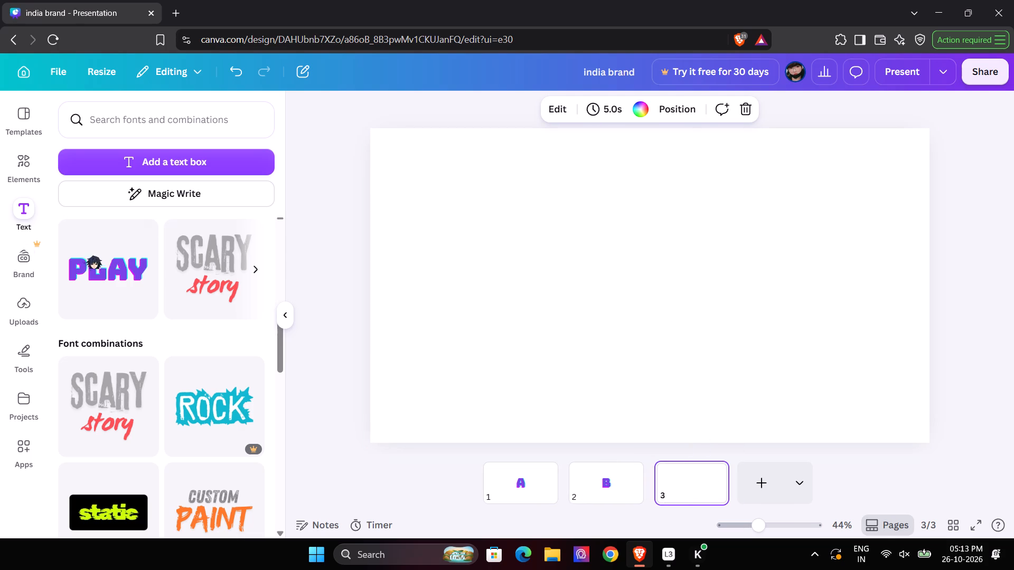
pyautogui.click(93, 258)
pyautogui.click(747, 293)
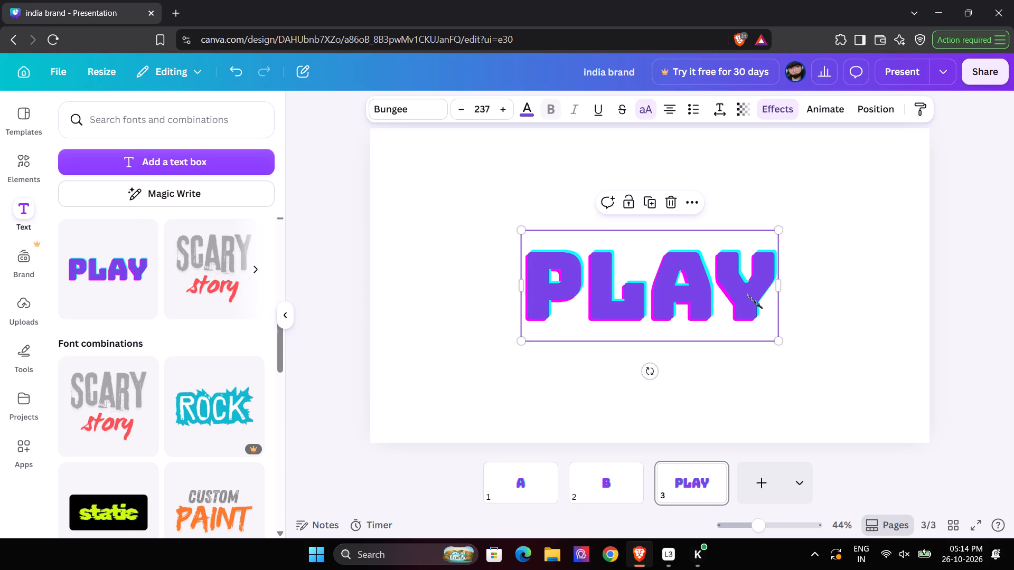
pyautogui.press('BackSpace')
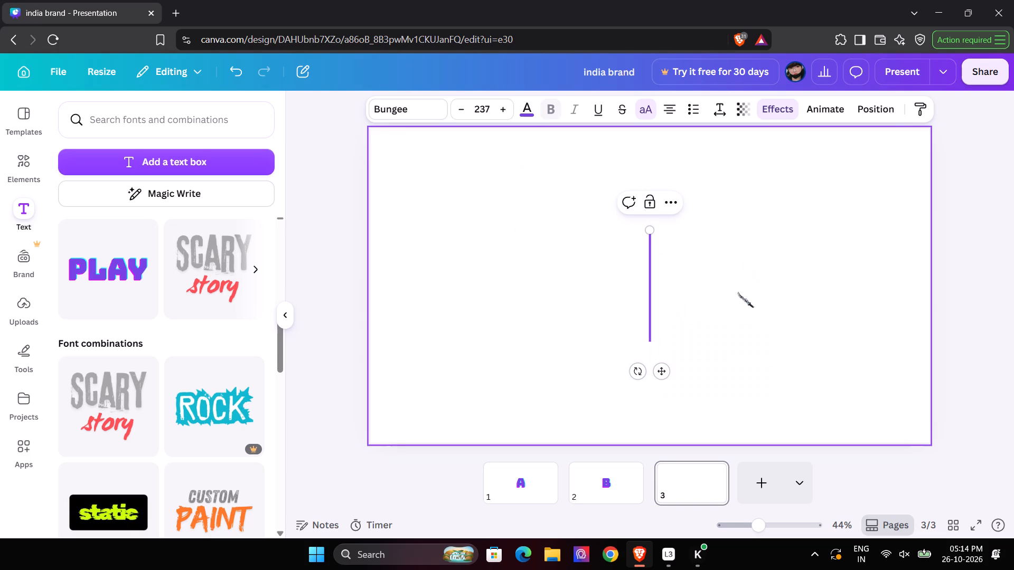
pyautogui.press('c')
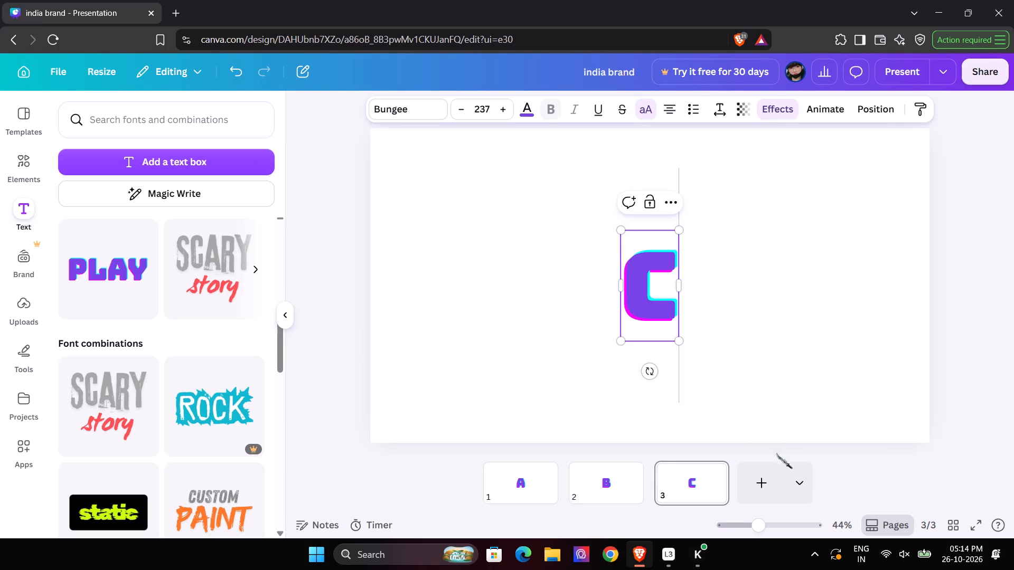
# Add two blank pages after the letter C page.
pyautogui.click(768, 471)
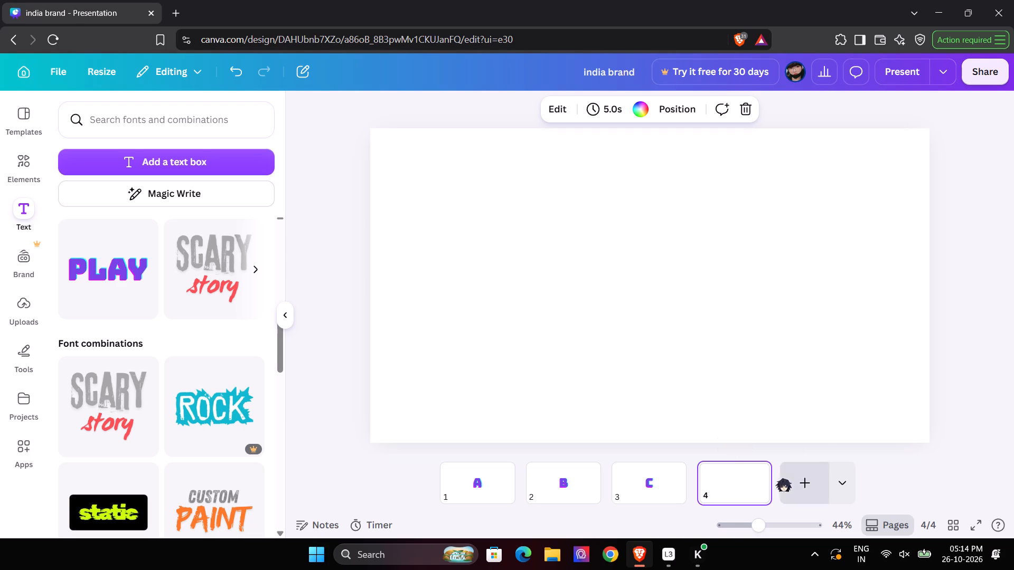
pyautogui.click(801, 472)
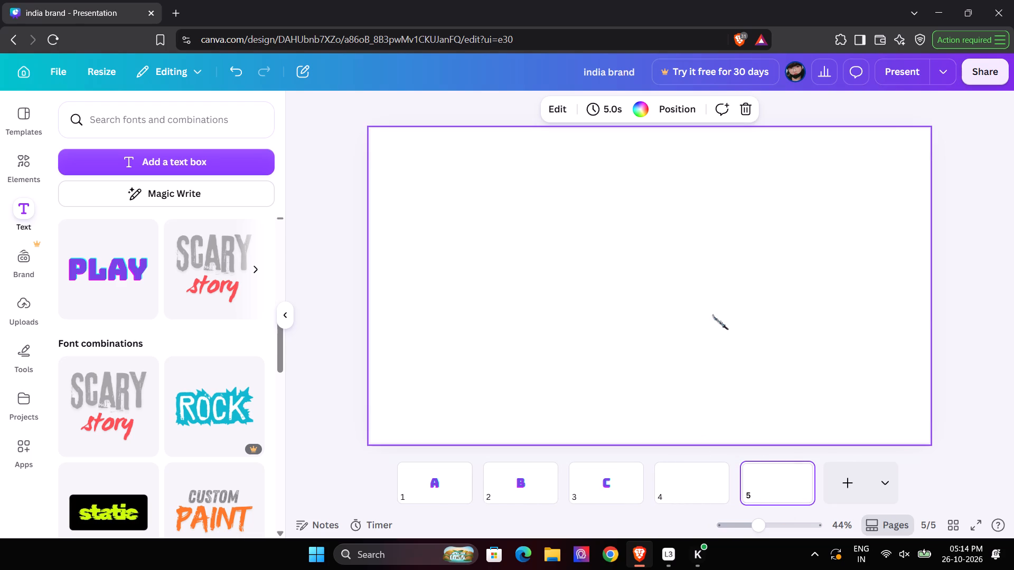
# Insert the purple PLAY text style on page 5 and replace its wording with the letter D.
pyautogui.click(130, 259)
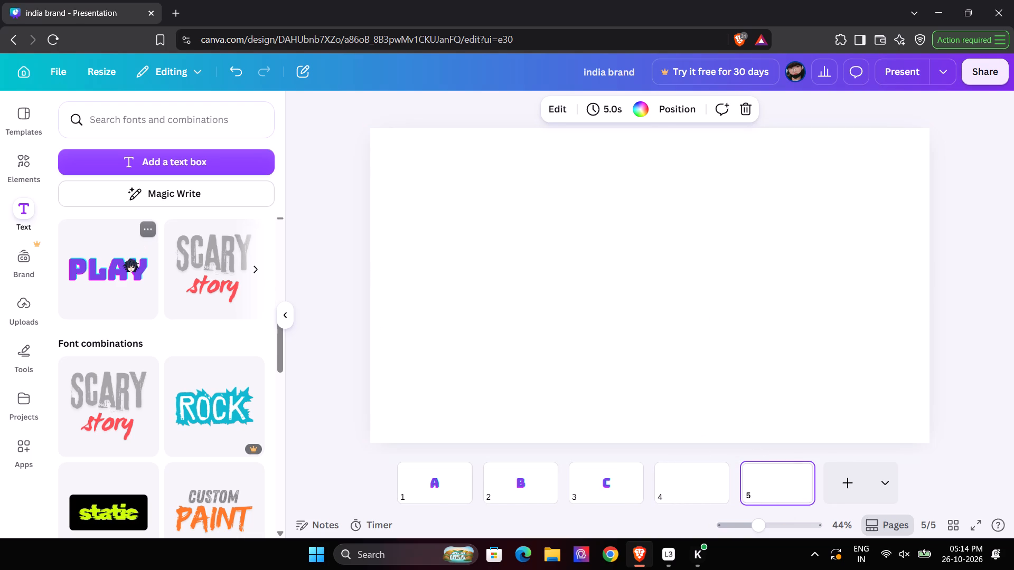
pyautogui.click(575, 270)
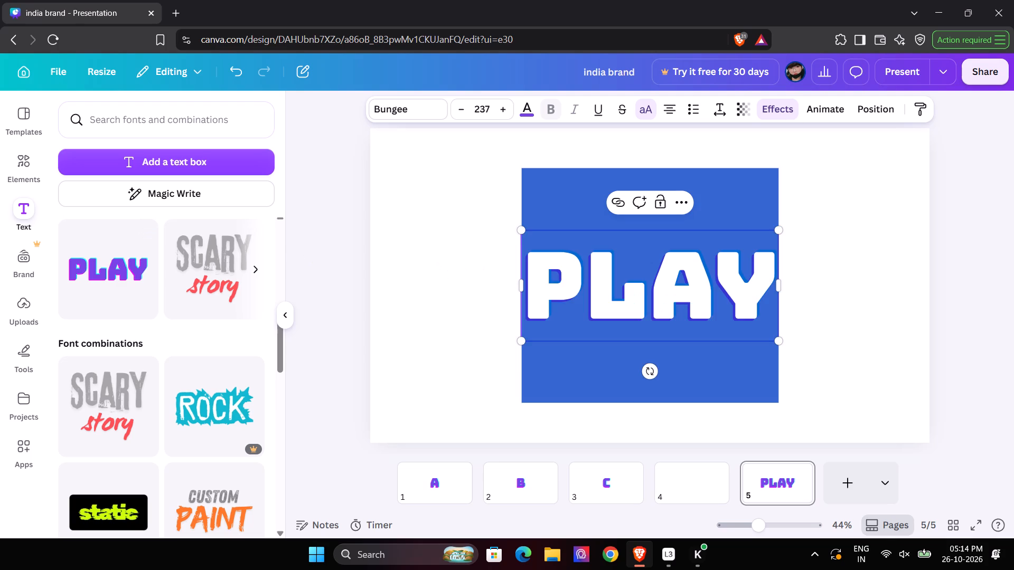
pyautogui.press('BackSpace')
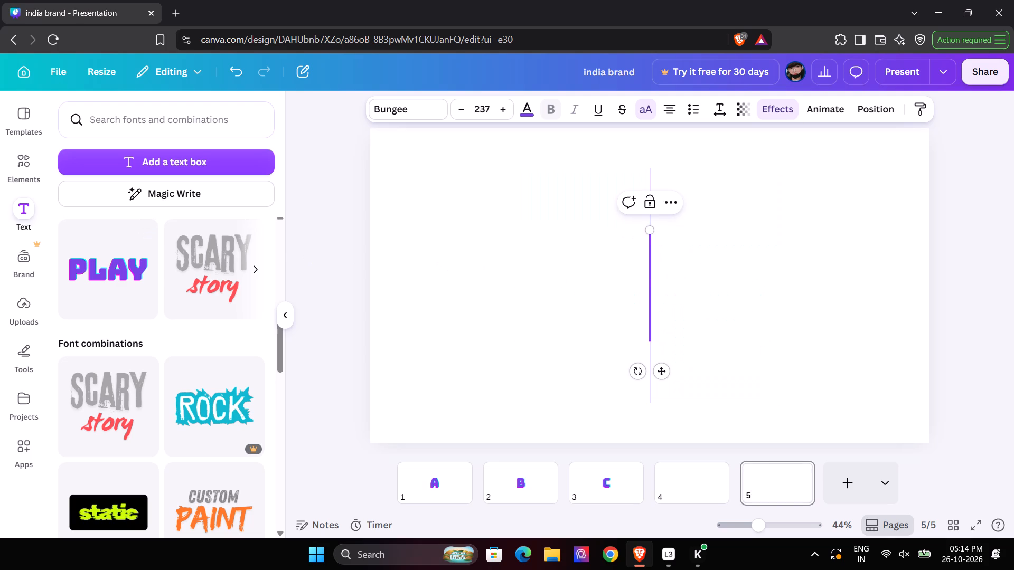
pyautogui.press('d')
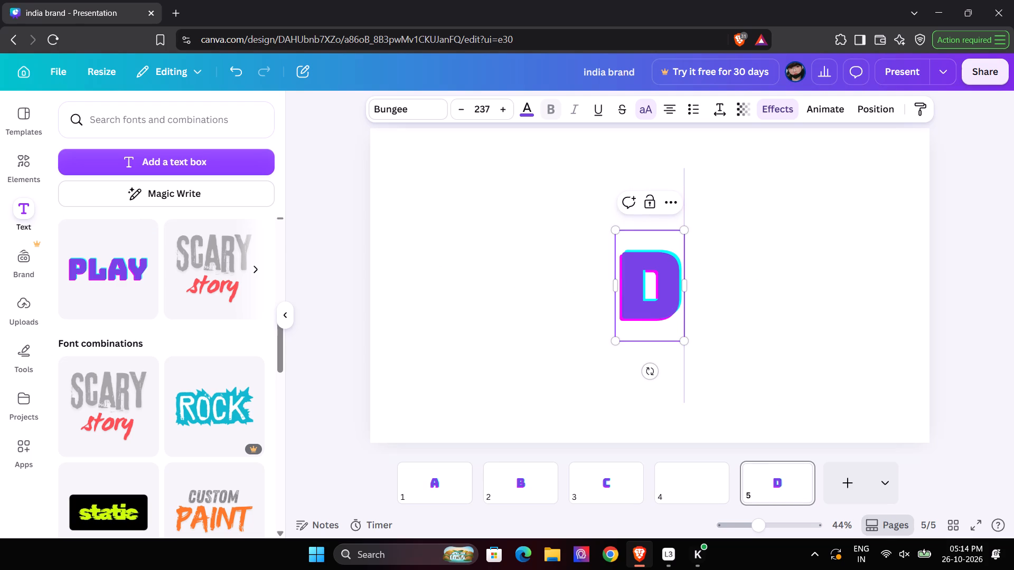
# Delete page 5, leaving the blank page 4 as the last page.
pyautogui.click(770, 489)
pyautogui.press('BackSpace')
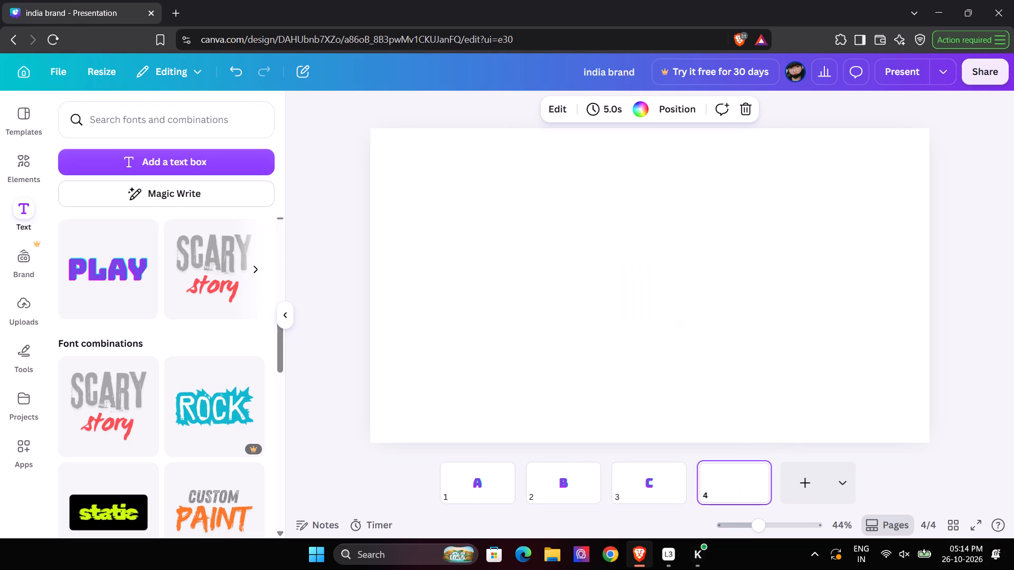
# Insert the purple PLAY text style on blank page 4 and replace its wording with the letter D.
pyautogui.press('d')
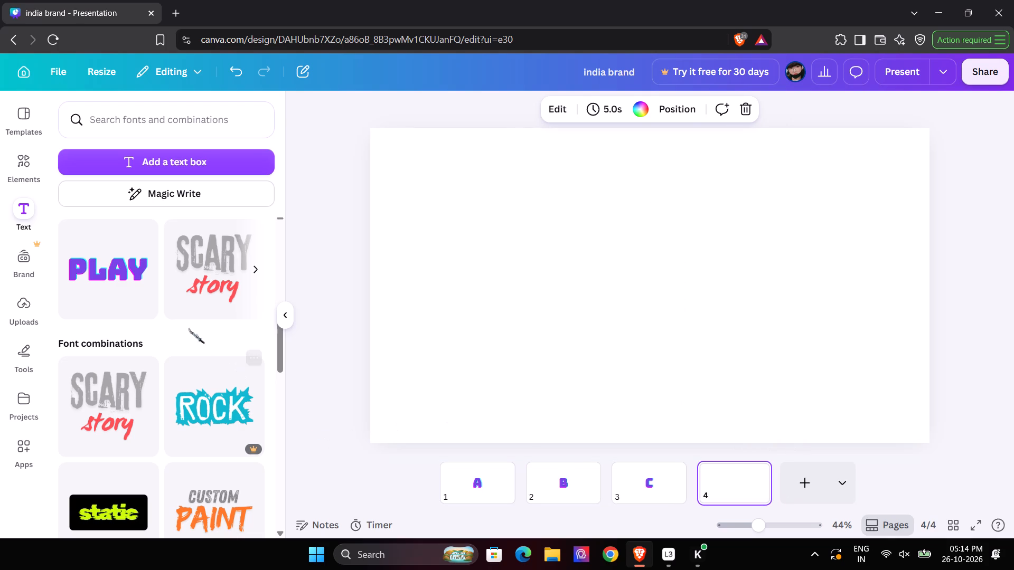
pyautogui.click(135, 289)
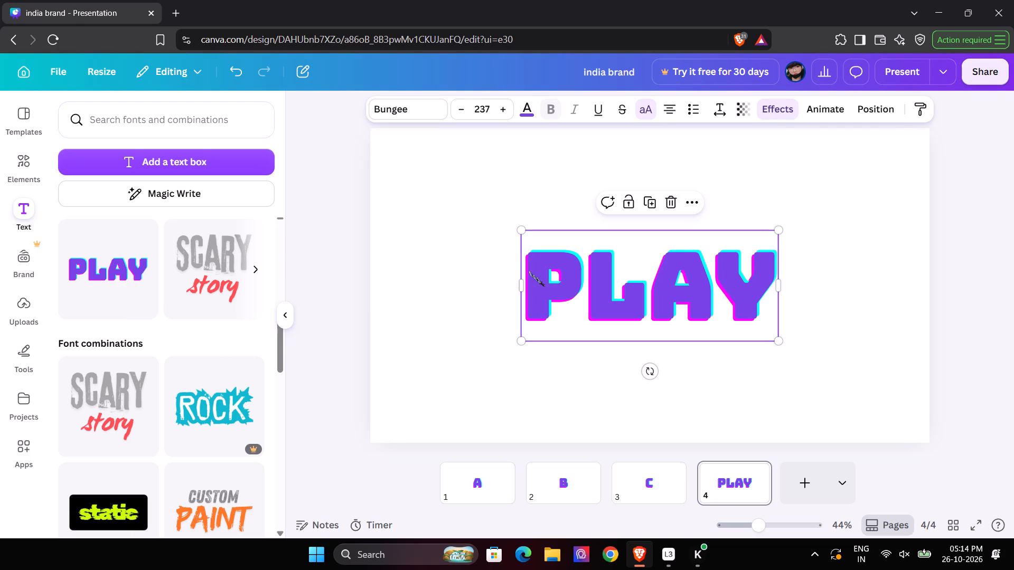
pyautogui.click(529, 271)
pyautogui.press('BackSpace')
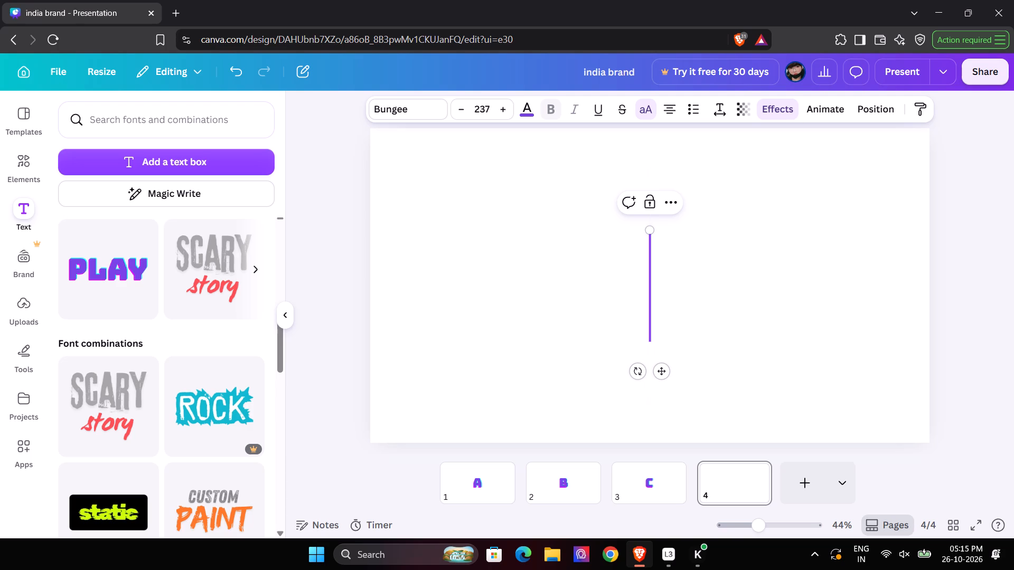
pyautogui.click(117, 256)
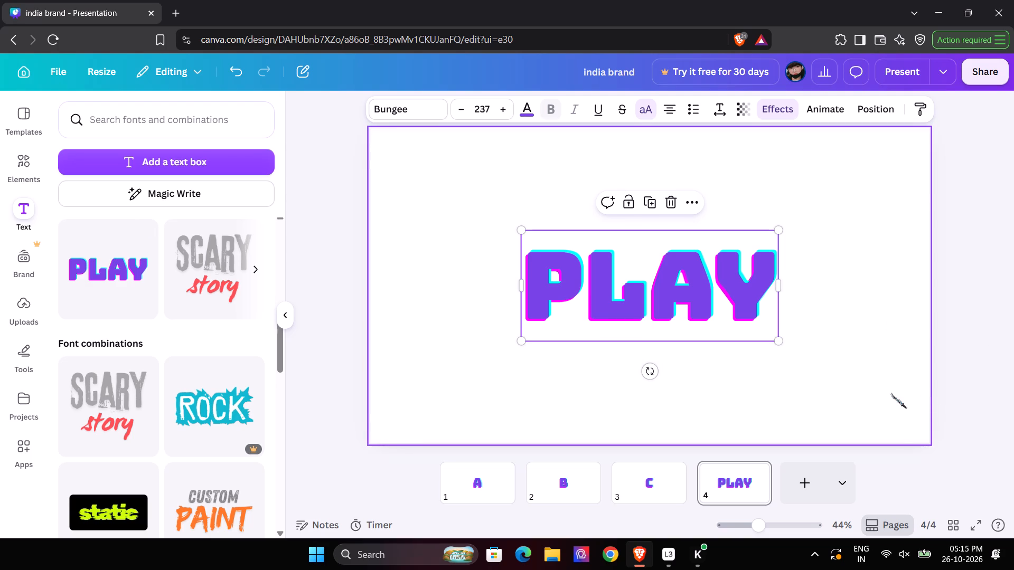
pyautogui.click(722, 233)
pyautogui.press('BackSpace')
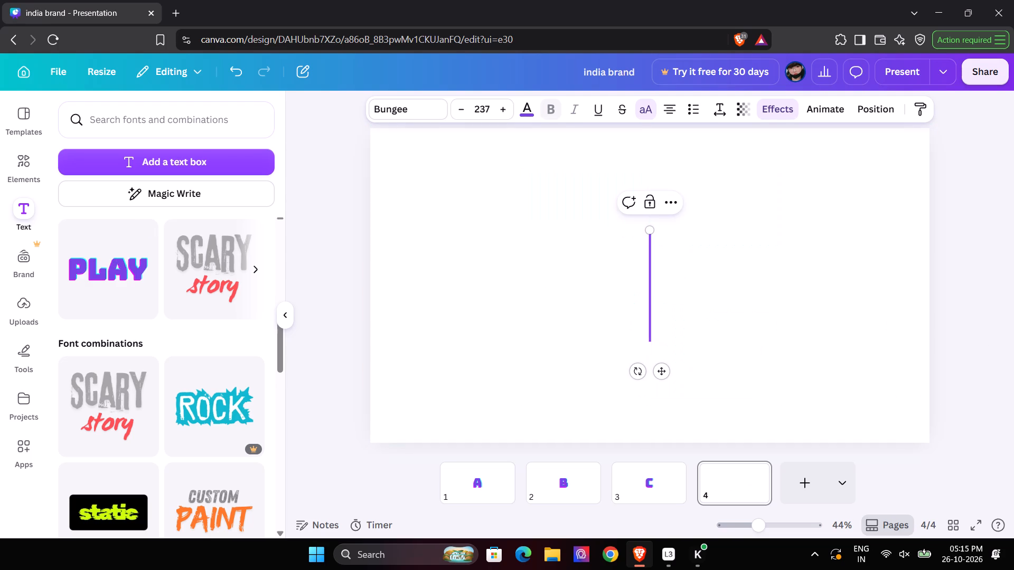
pyautogui.press('d')
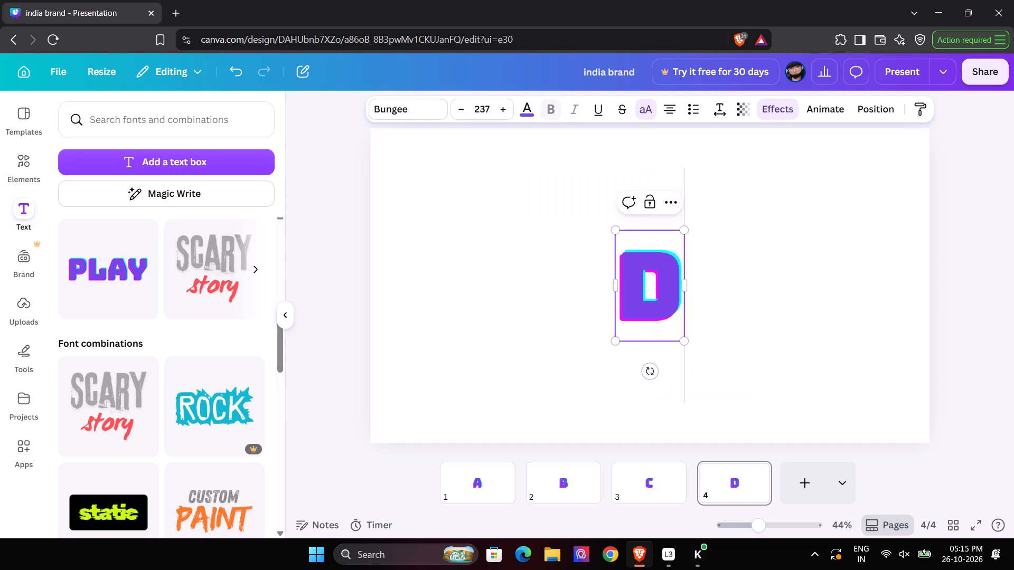
# Add page 5 with the purple PLAY text style and replace its wording with the letter E.
pyautogui.click(795, 497)
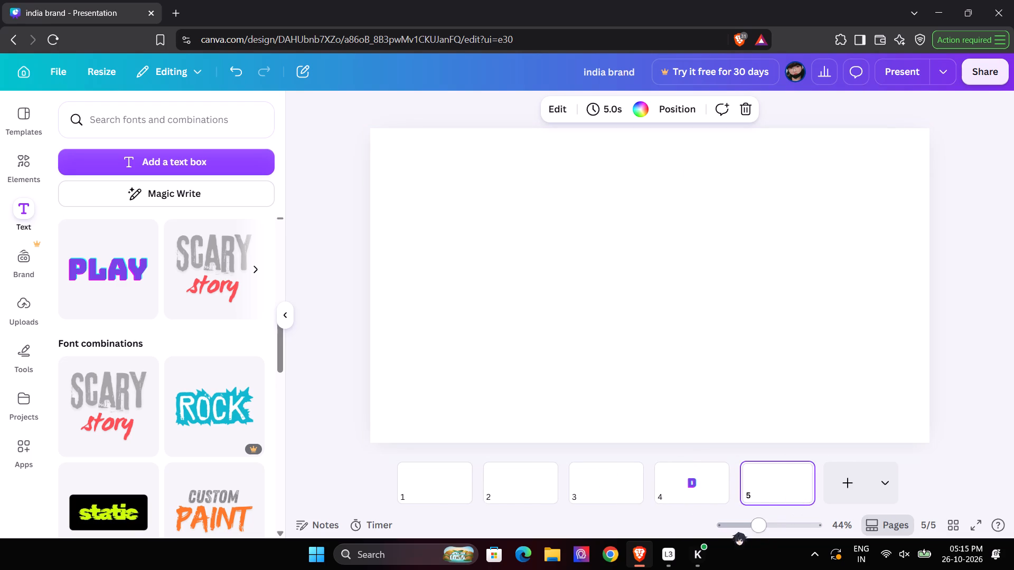
pyautogui.click(406, 487)
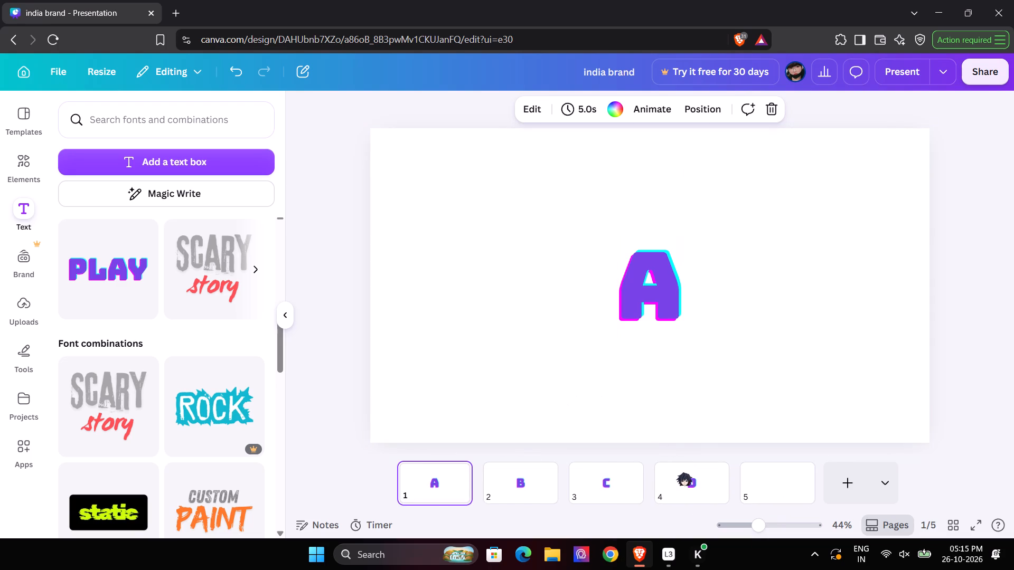
pyautogui.click(752, 482)
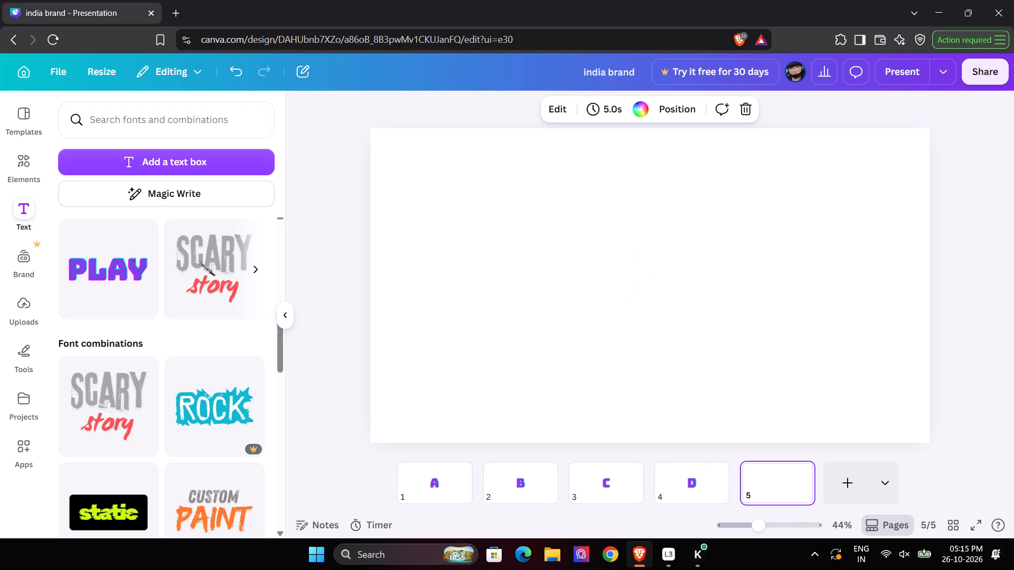
pyautogui.click(111, 257)
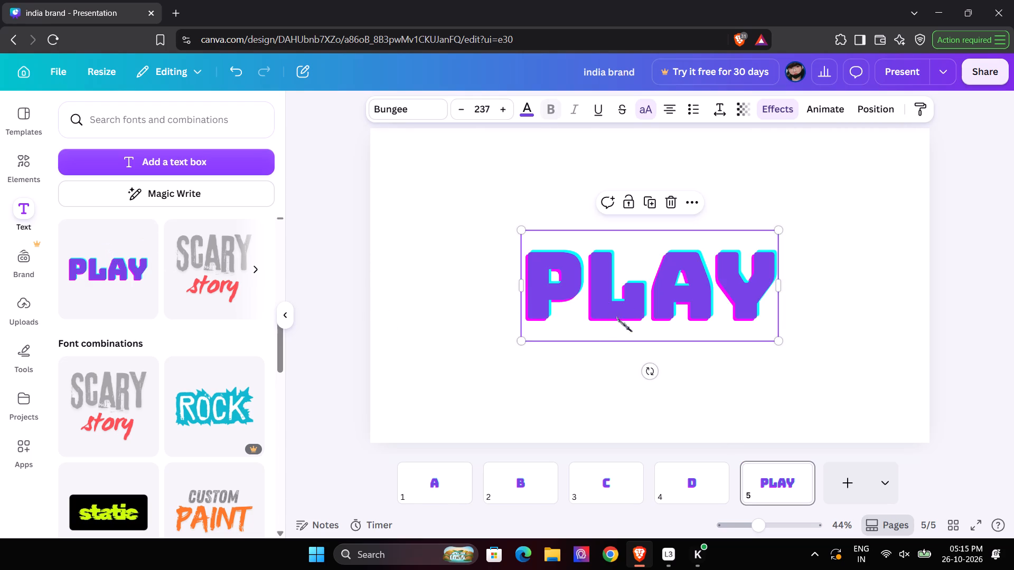
pyautogui.click(637, 310)
pyautogui.click(637, 310)
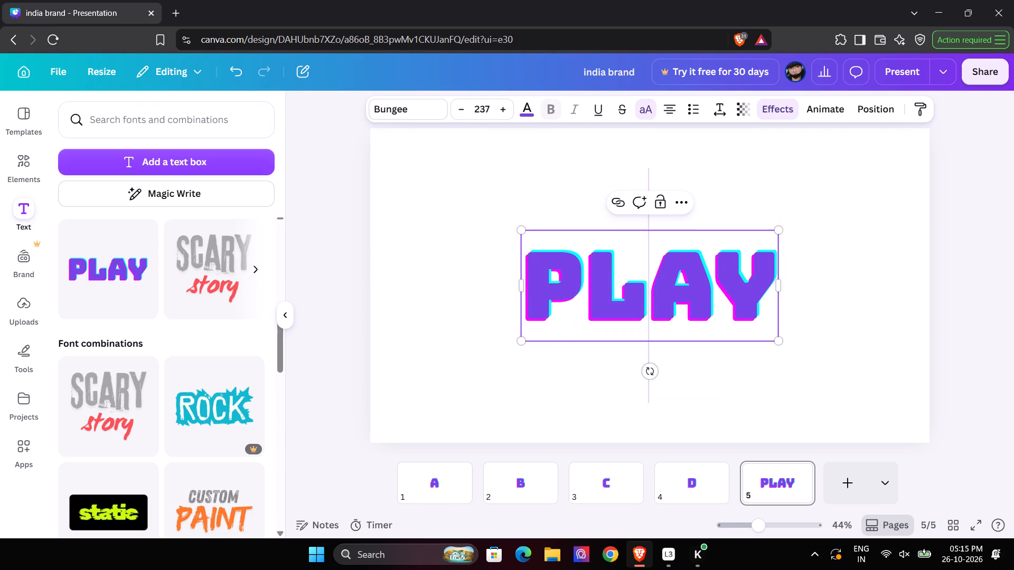
pyautogui.press('BackSpace')
pyautogui.press('BackSpace')
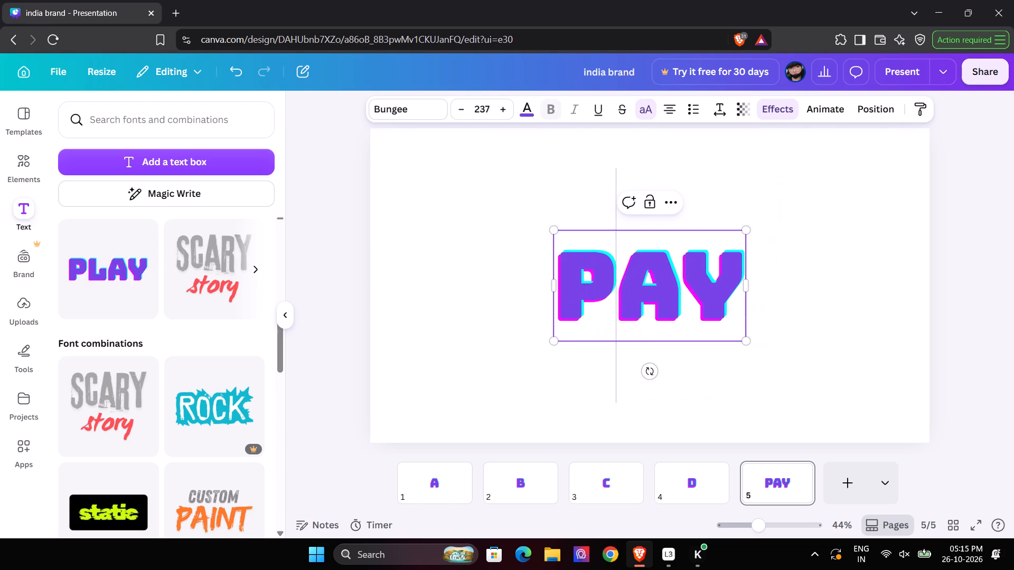
pyautogui.press('BackSpace')
pyautogui.press('BackSpace')
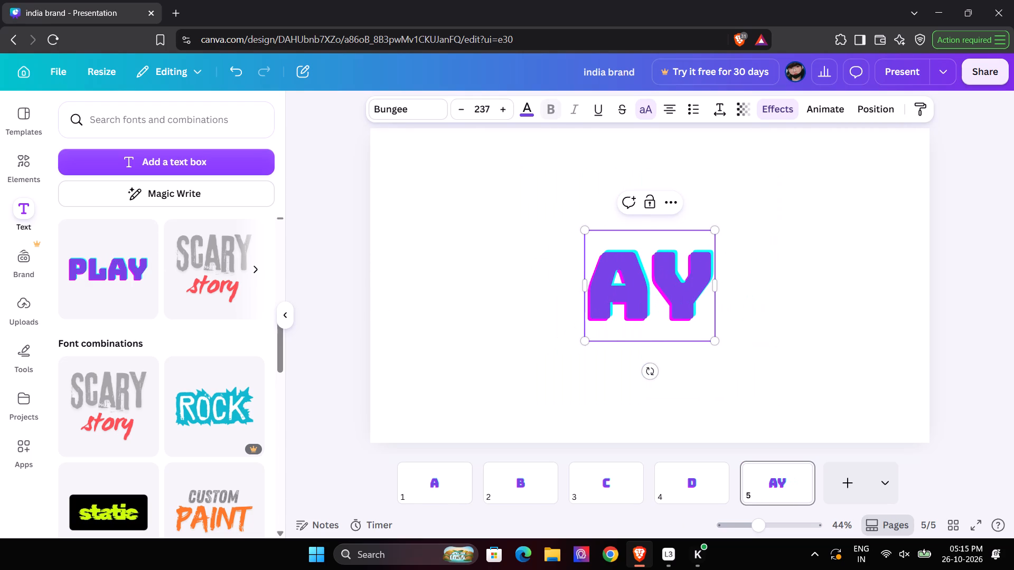
pyautogui.press('BackSpace')
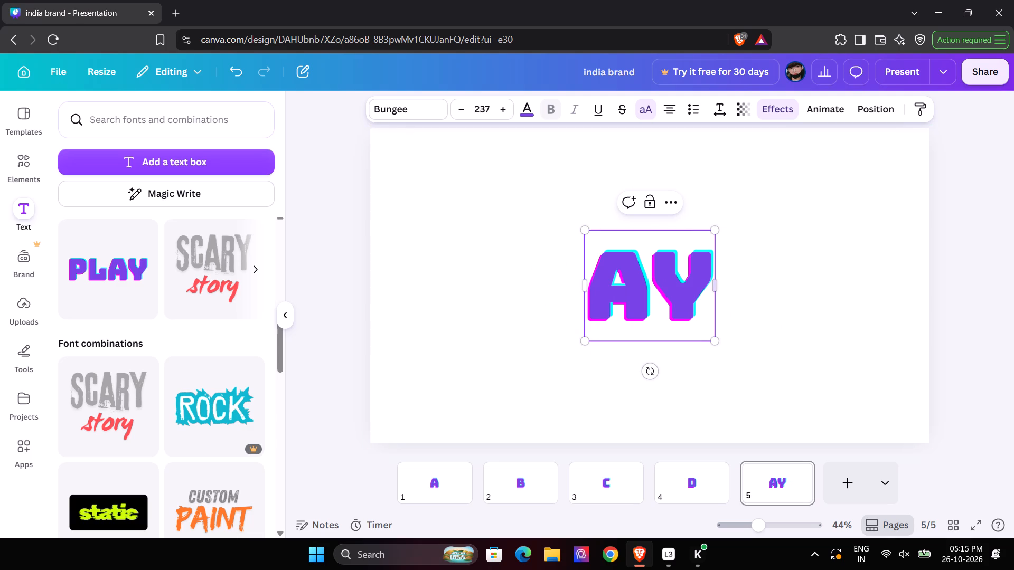
pyautogui.tripleClick(709, 286)
pyautogui.press('BackSpace')
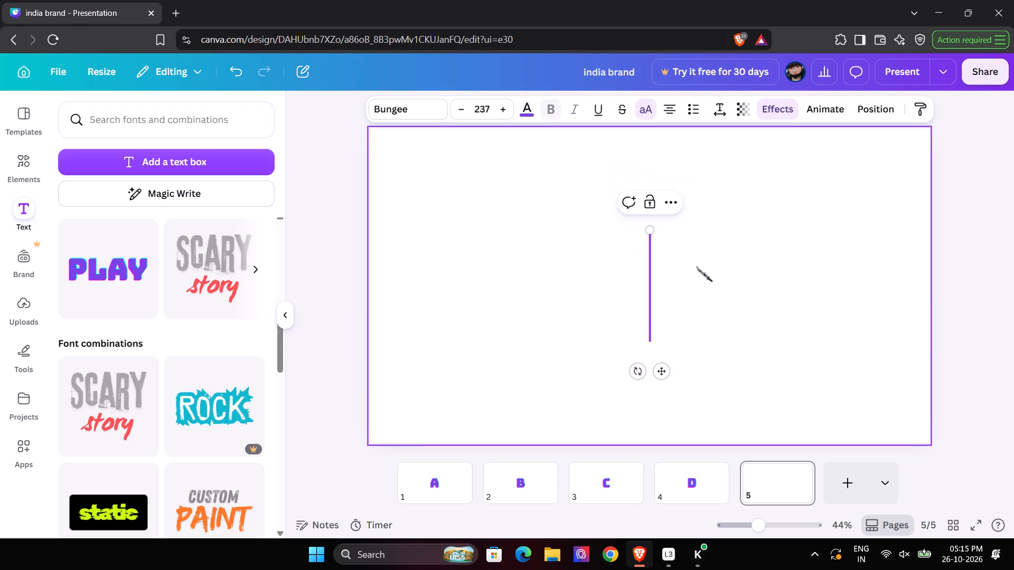
pyautogui.press('e')
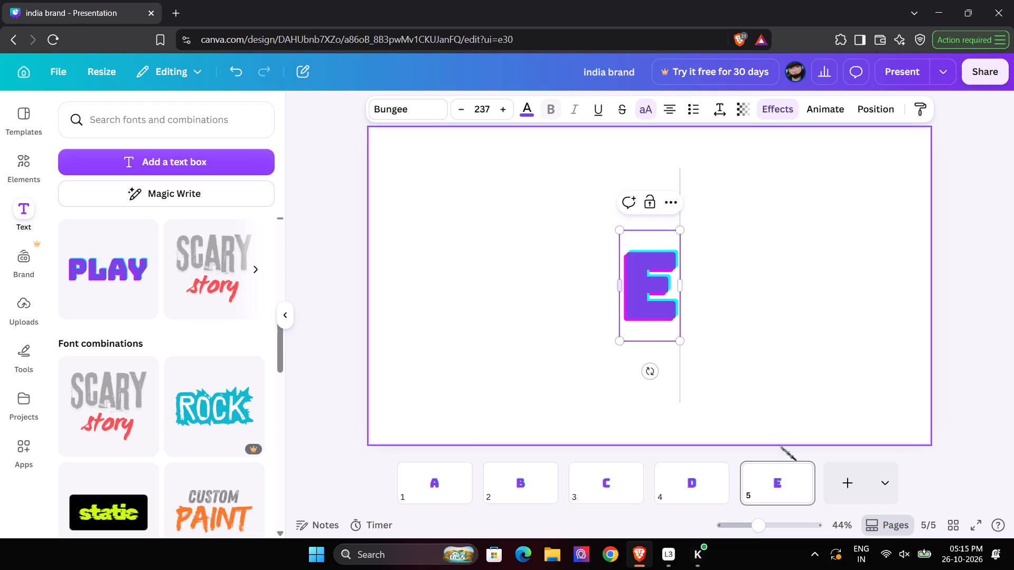
# Add page 6 with the purple PLAY text style and replace its wording with the letter F.
pyautogui.click(837, 476)
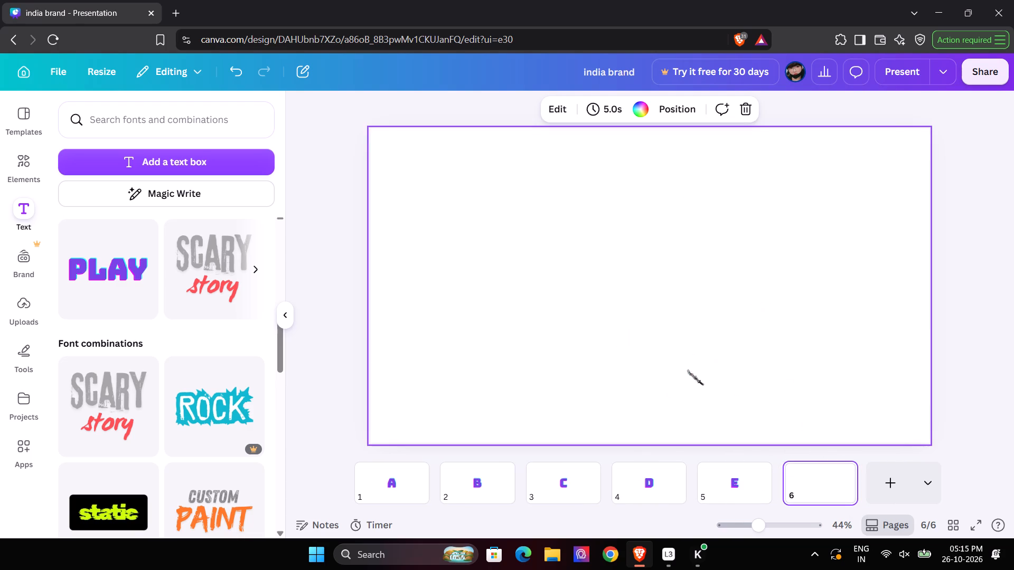
pyautogui.press('f')
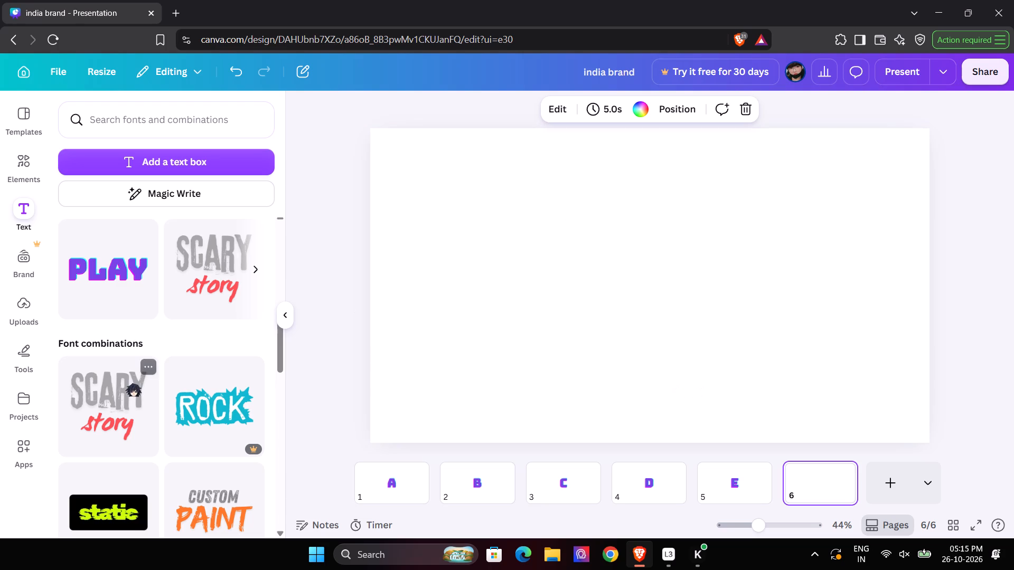
pyautogui.click(110, 290)
pyautogui.doubleClick(607, 262)
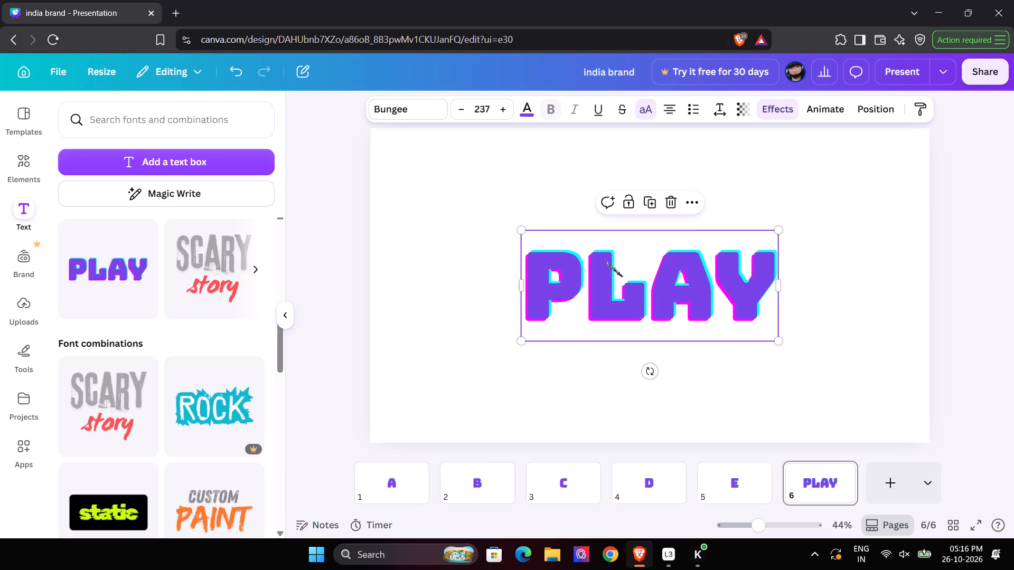
pyautogui.press('BackSpace')
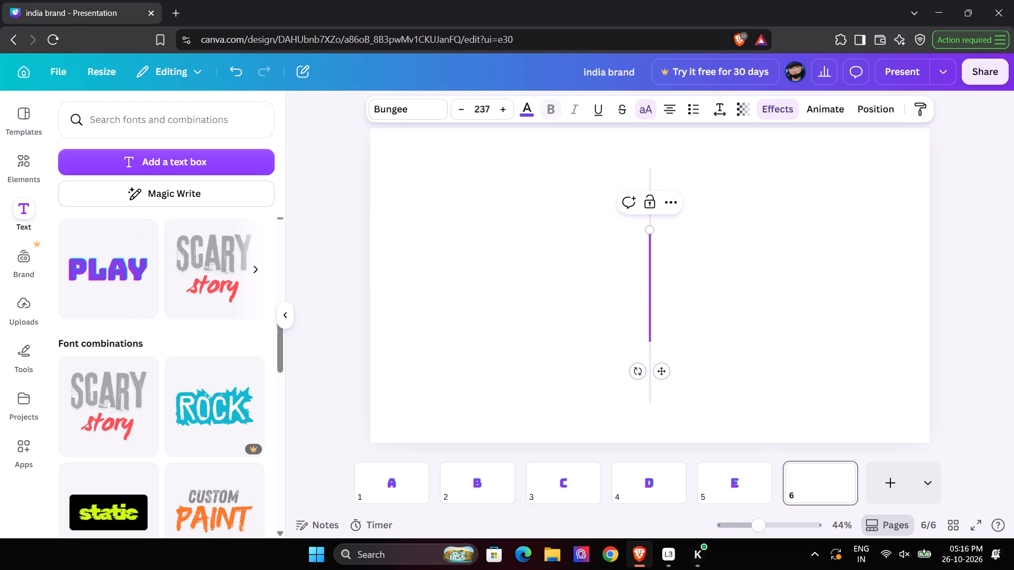
pyautogui.press('f')
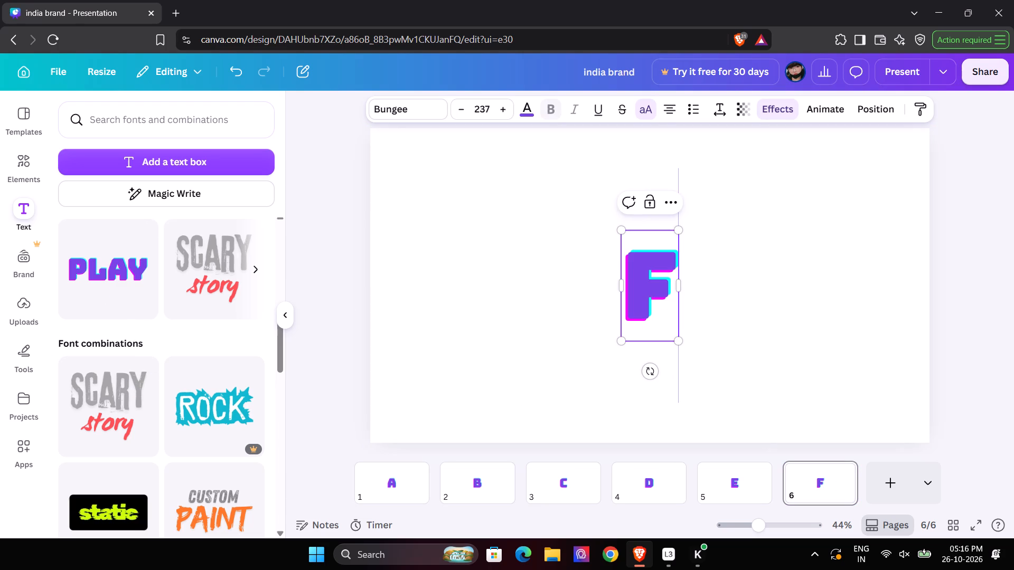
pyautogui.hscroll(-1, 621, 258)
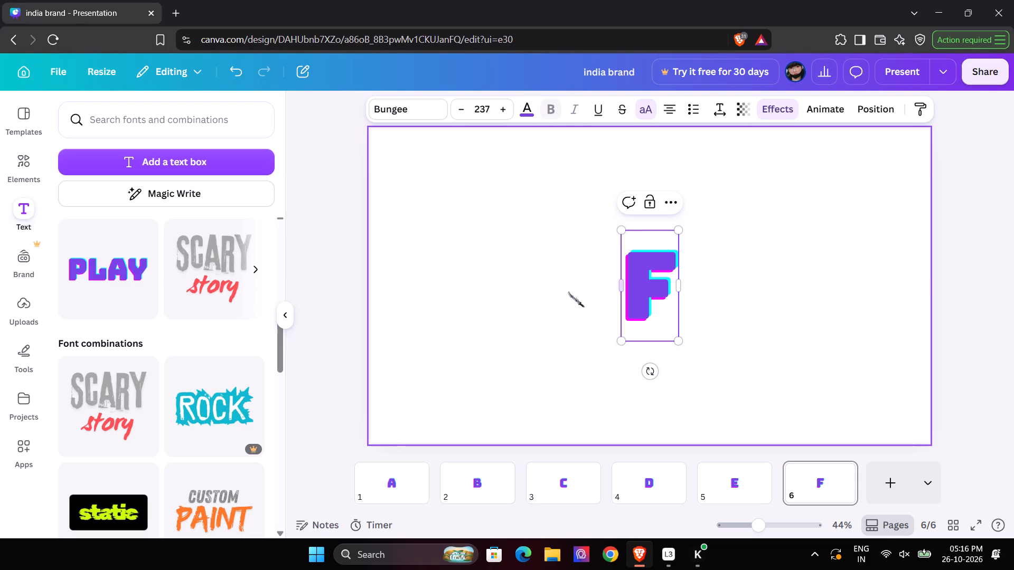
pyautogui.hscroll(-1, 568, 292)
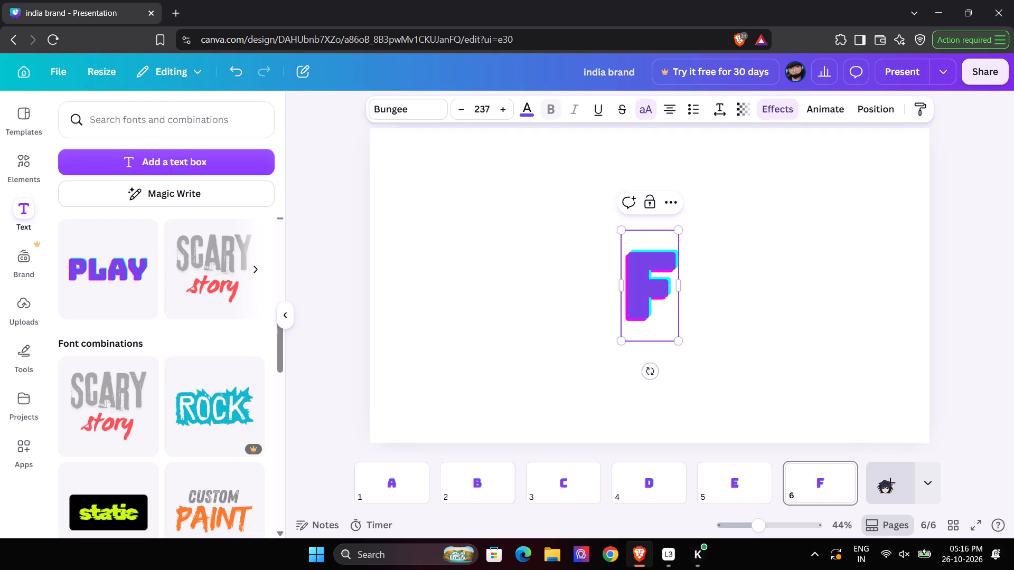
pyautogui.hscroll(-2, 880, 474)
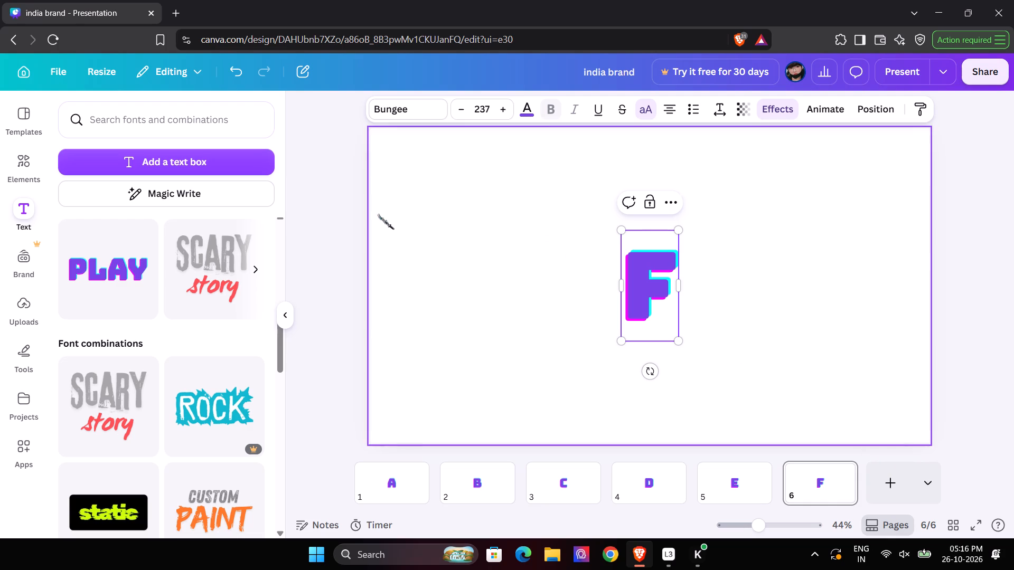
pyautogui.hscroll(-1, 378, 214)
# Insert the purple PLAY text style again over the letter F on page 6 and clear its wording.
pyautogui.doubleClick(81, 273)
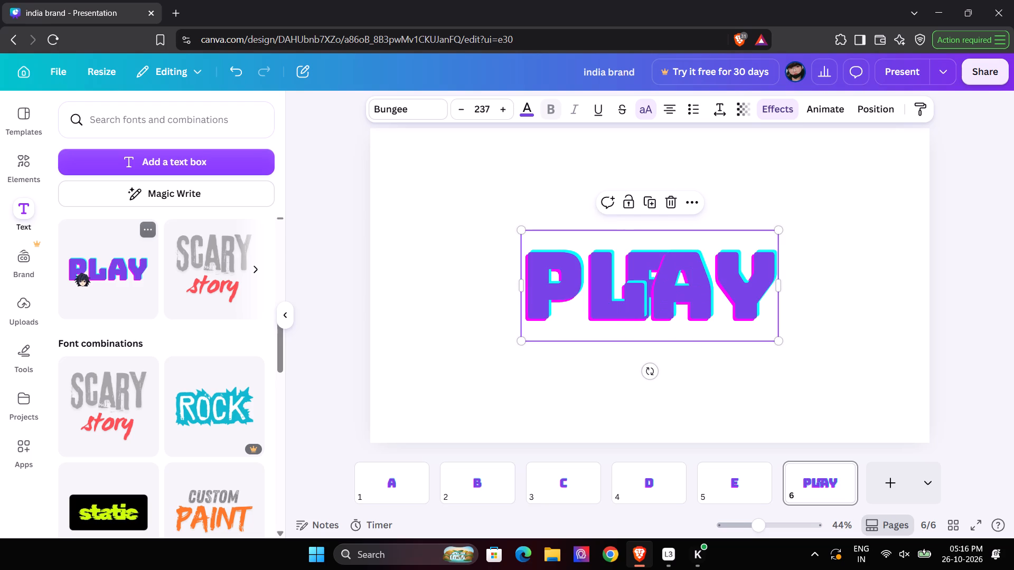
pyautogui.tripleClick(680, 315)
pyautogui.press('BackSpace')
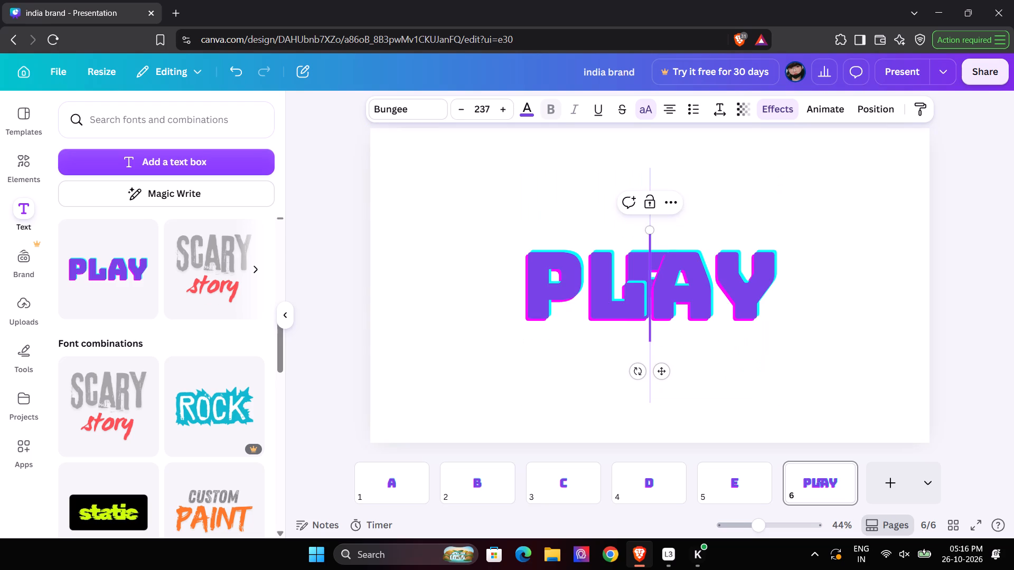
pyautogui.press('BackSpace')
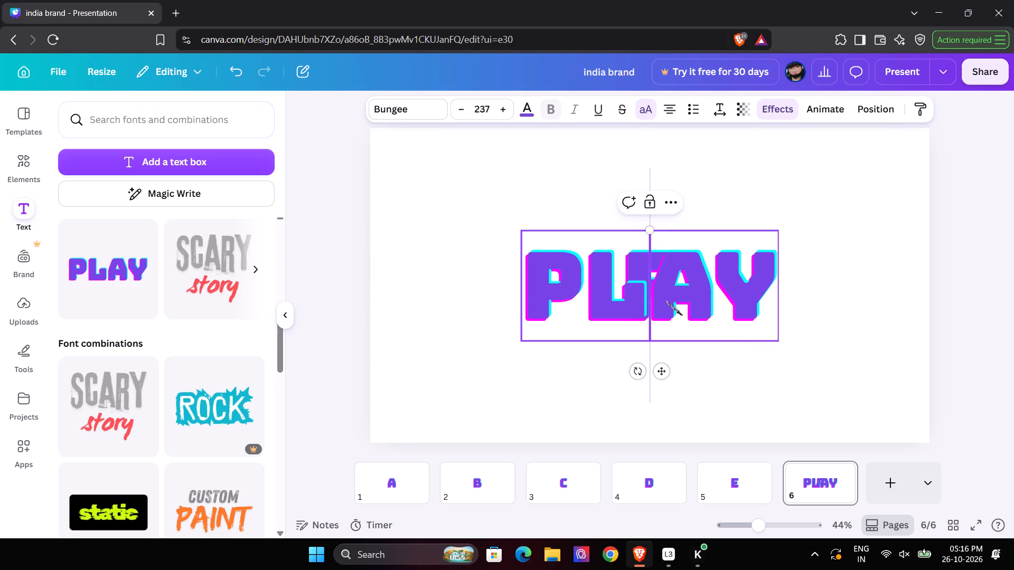
# Delete the extra PLAY text overlapping the letter F on page 6.
pyautogui.click(651, 297)
pyautogui.click(663, 369)
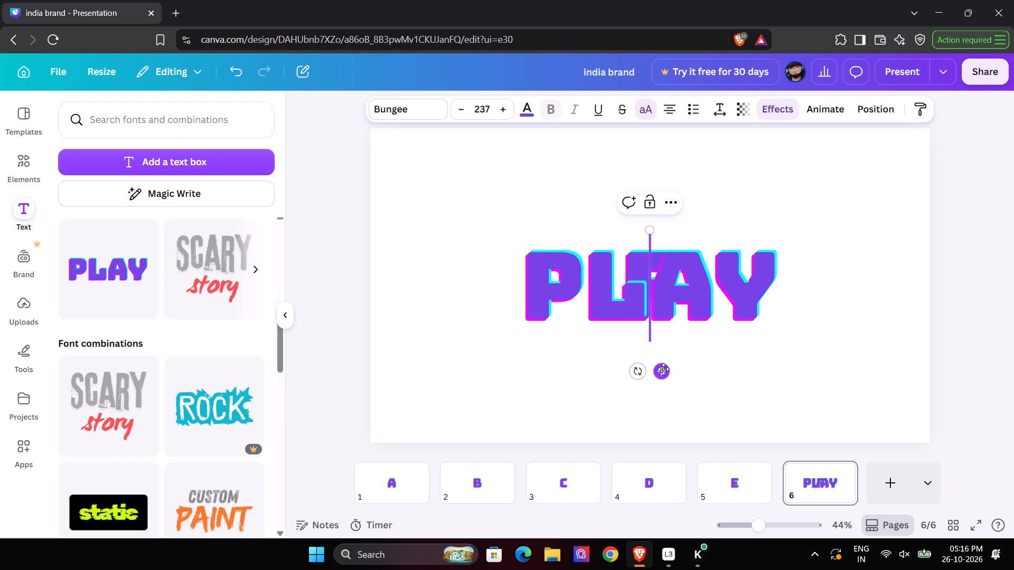
pyautogui.press('BackSpace')
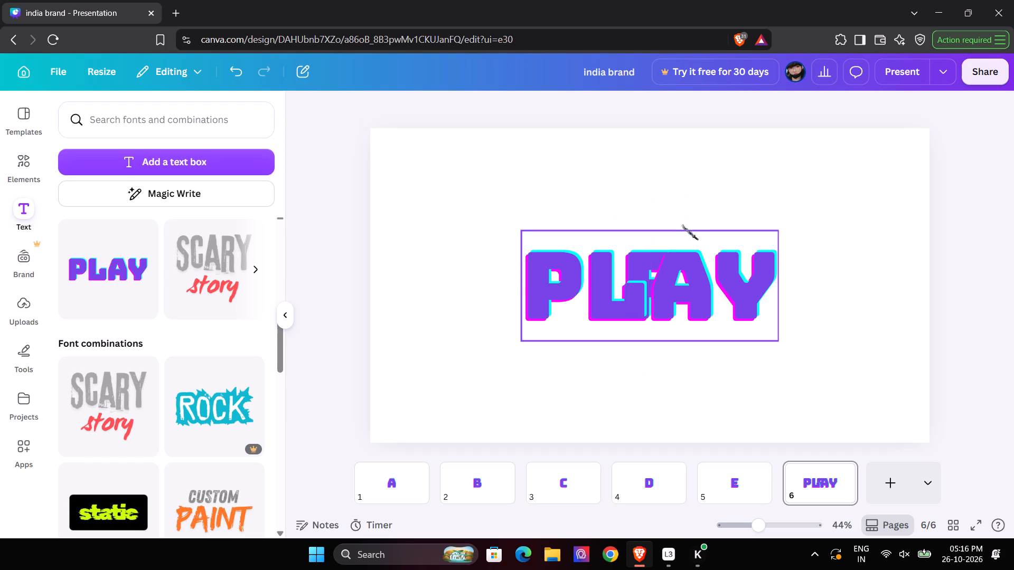
pyautogui.click(683, 264)
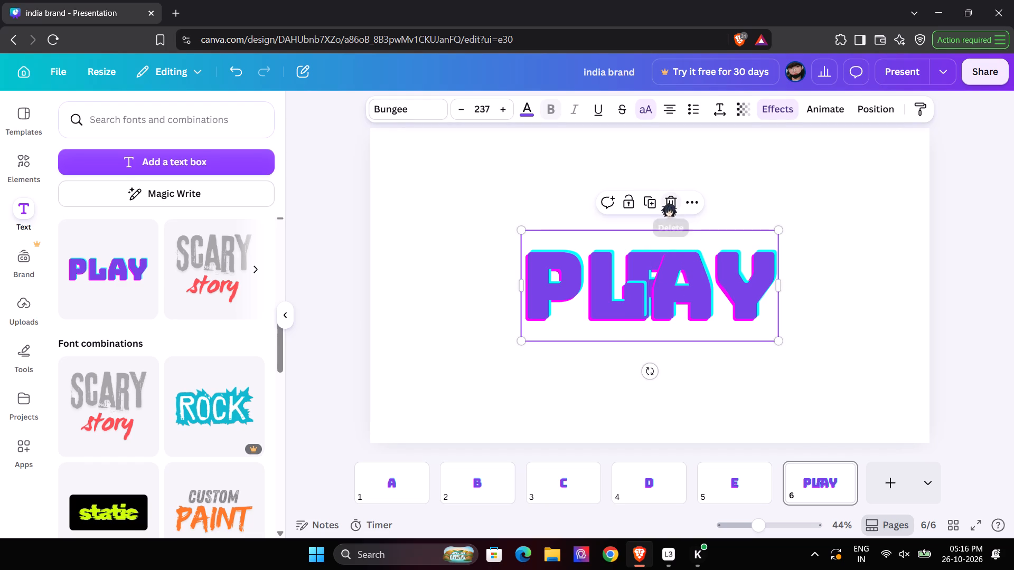
pyautogui.click(668, 203)
pyautogui.click(665, 281)
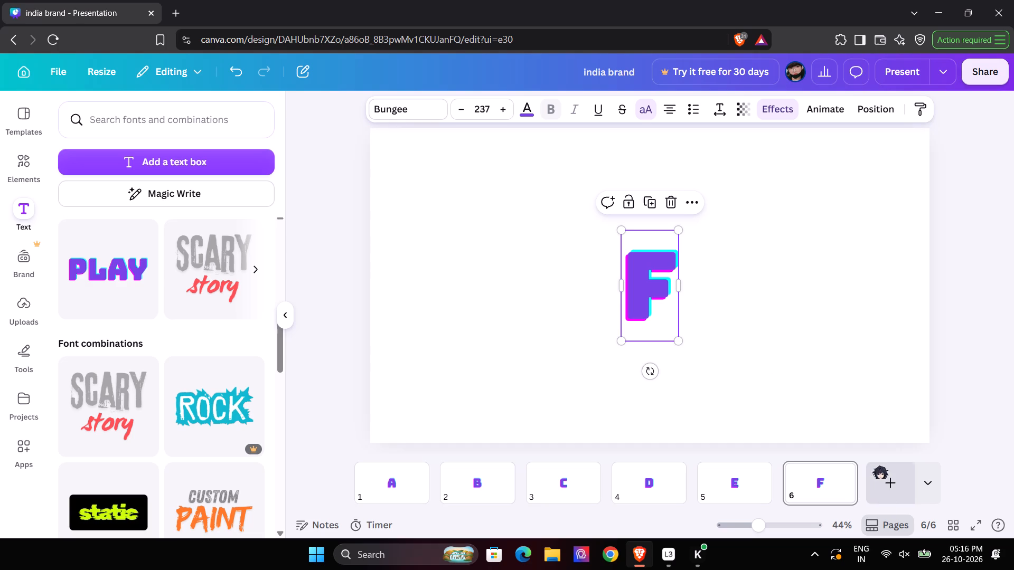
# Add page 7 with the purple PLAY text style and replace its wording with the letter G.
pyautogui.click(885, 499)
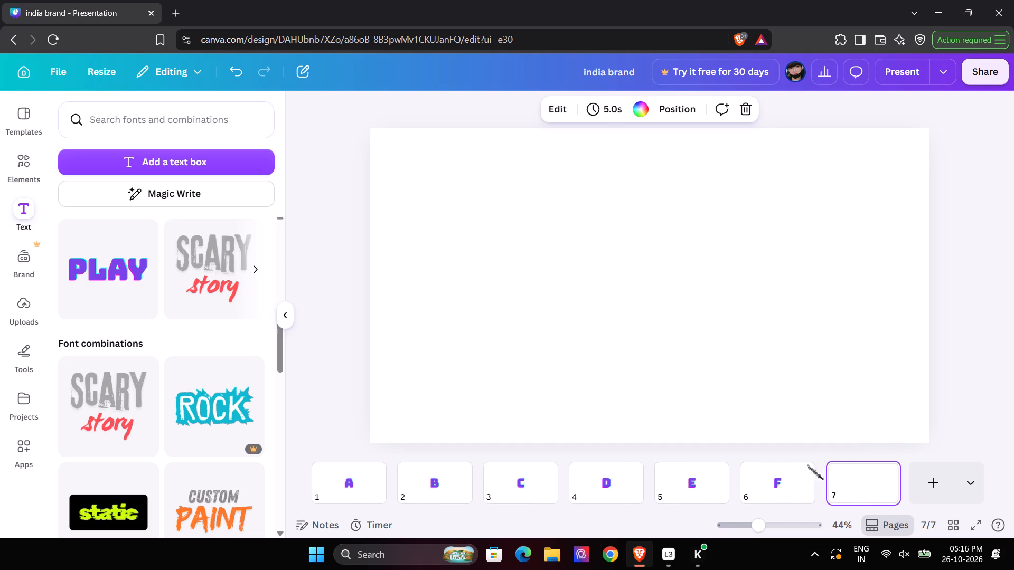
pyautogui.scroll(-1, 803, 472)
pyautogui.click(115, 301)
pyautogui.click(606, 271)
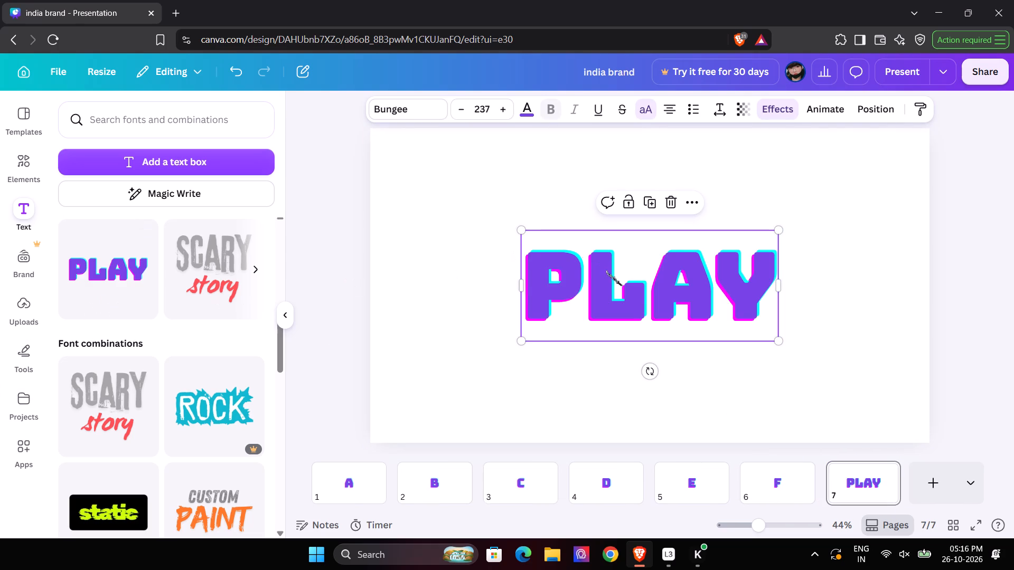
pyautogui.press('BackSpace')
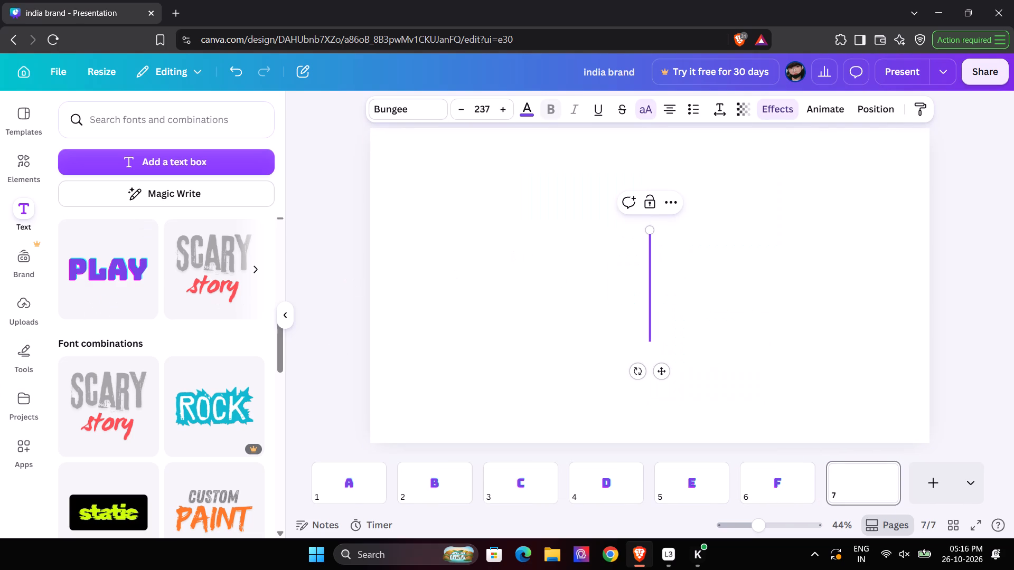
pyautogui.press('g')
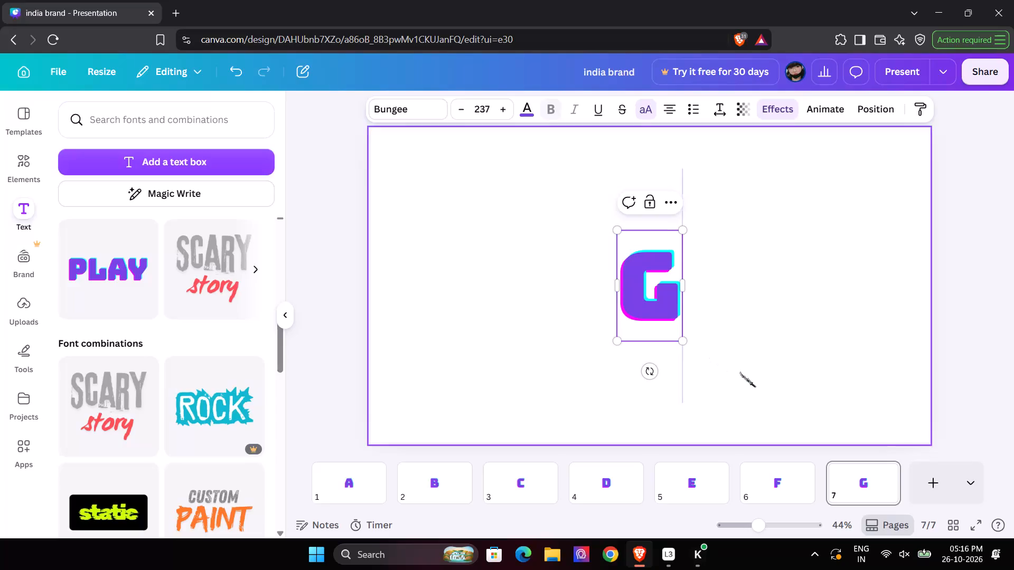
# Add page 8 with the purple PLAY text style, shift it below the page centre and replace its wording with the letter H.
pyautogui.click(928, 486)
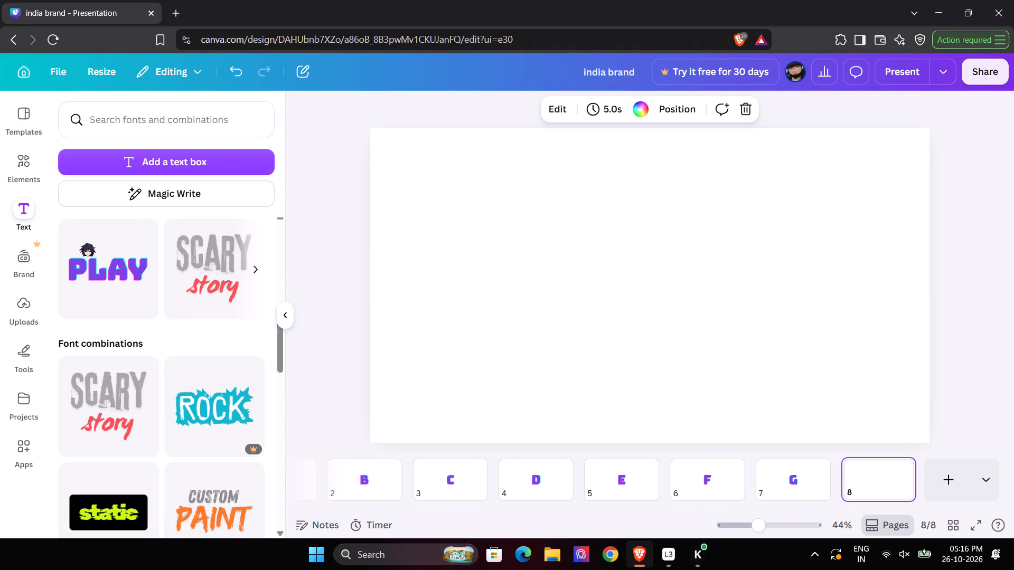
pyautogui.click(101, 256)
pyautogui.moveTo(754, 232); pyautogui.dragTo(718, 288)
pyautogui.tripleClick(679, 332)
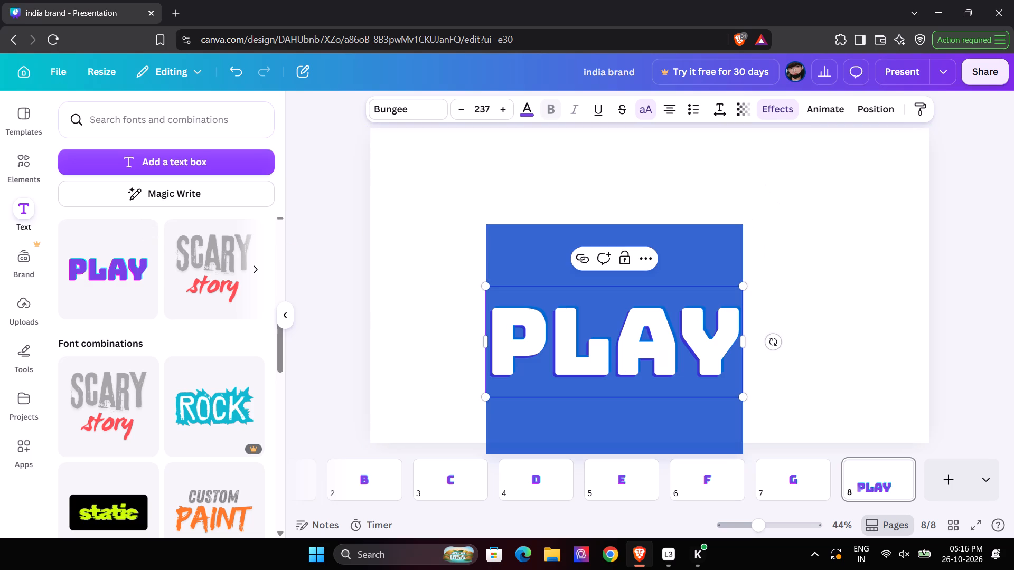
pyautogui.press('BackSpace')
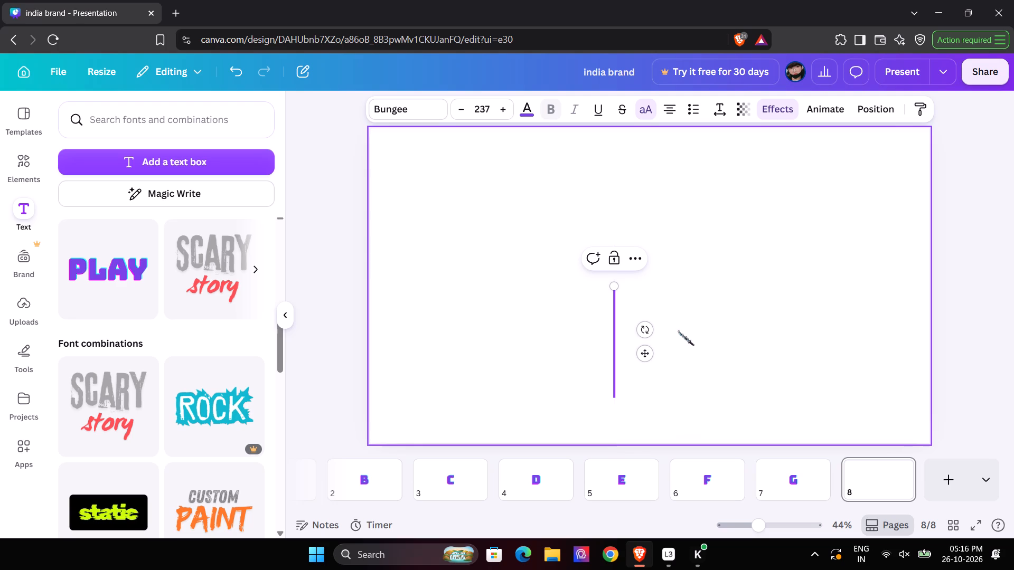
pyautogui.press('h')
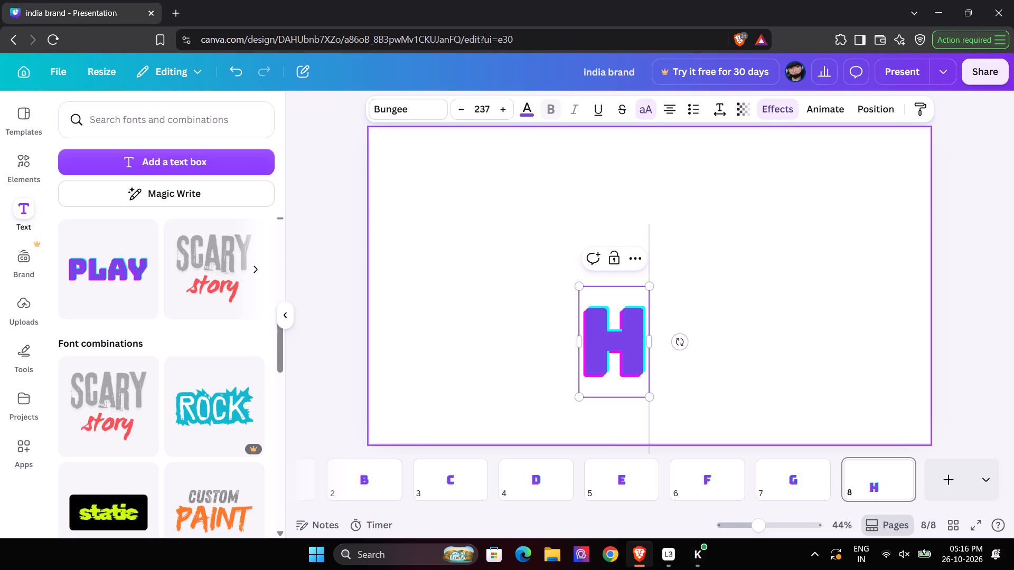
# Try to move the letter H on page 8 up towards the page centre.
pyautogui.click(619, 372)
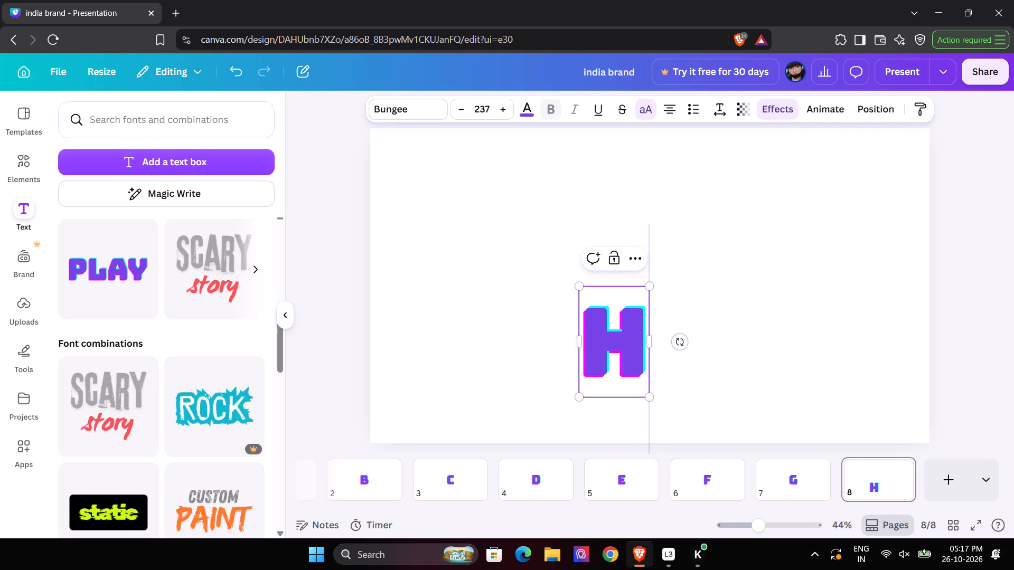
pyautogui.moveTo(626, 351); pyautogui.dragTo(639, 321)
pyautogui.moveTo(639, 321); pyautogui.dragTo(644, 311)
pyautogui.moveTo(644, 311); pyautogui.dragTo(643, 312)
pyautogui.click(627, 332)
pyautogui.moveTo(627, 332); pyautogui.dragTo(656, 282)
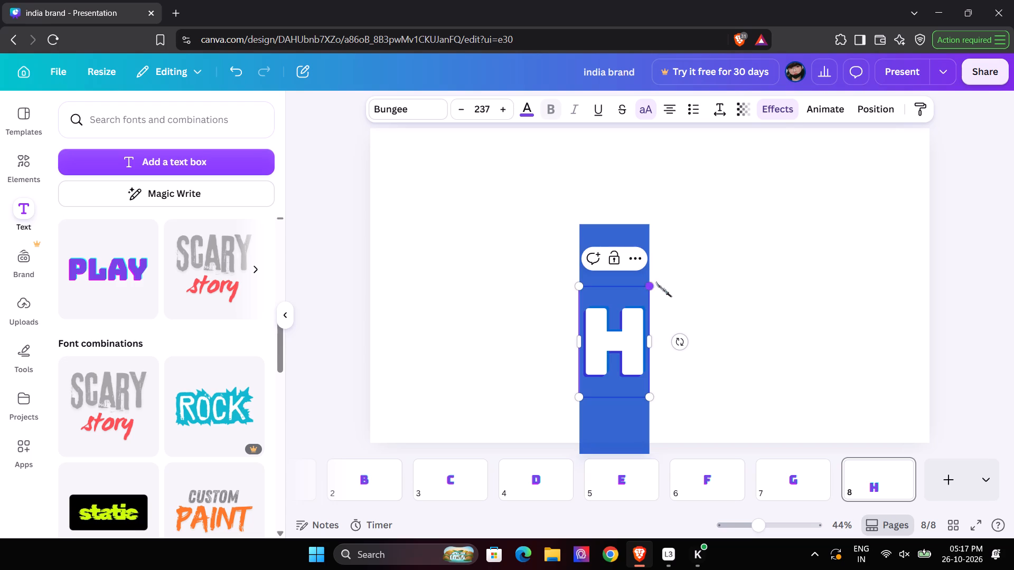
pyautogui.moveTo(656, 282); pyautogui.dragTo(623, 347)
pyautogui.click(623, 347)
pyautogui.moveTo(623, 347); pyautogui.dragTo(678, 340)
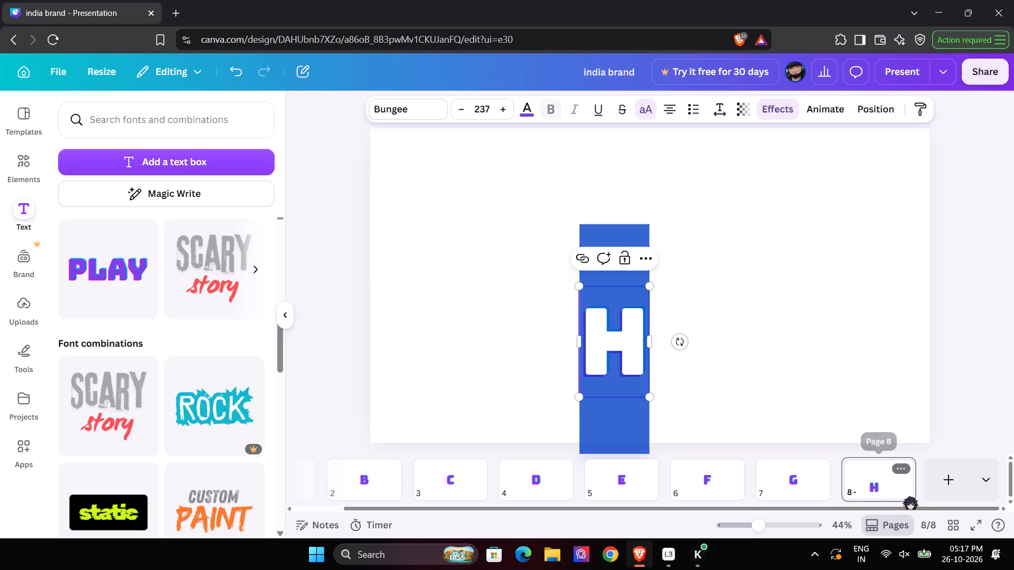
# Add page 9 with the purple PLAY text style and replace its wording with the letter I.
pyautogui.click(956, 474)
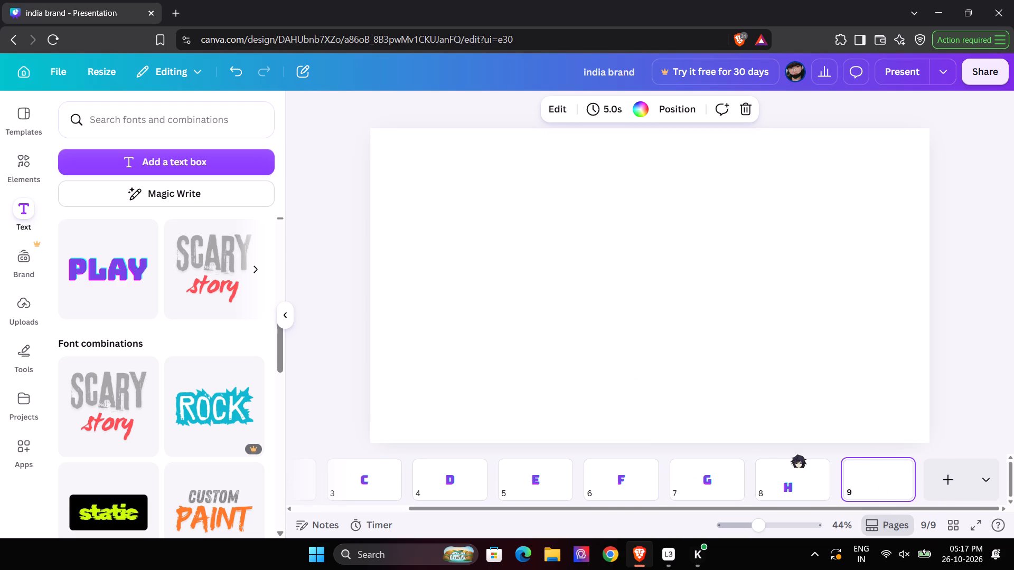
pyautogui.doubleClick(120, 274)
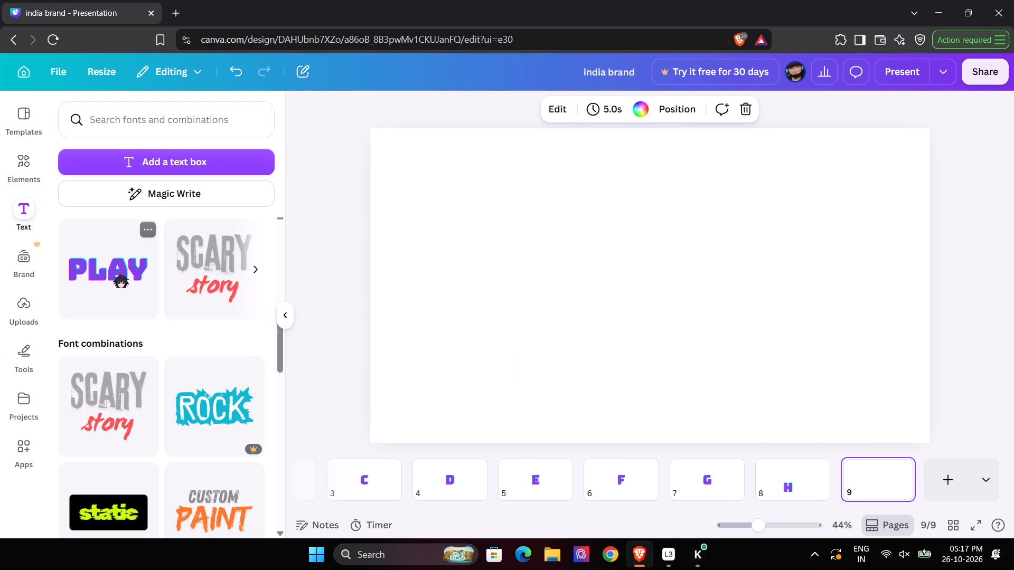
pyautogui.click(767, 312)
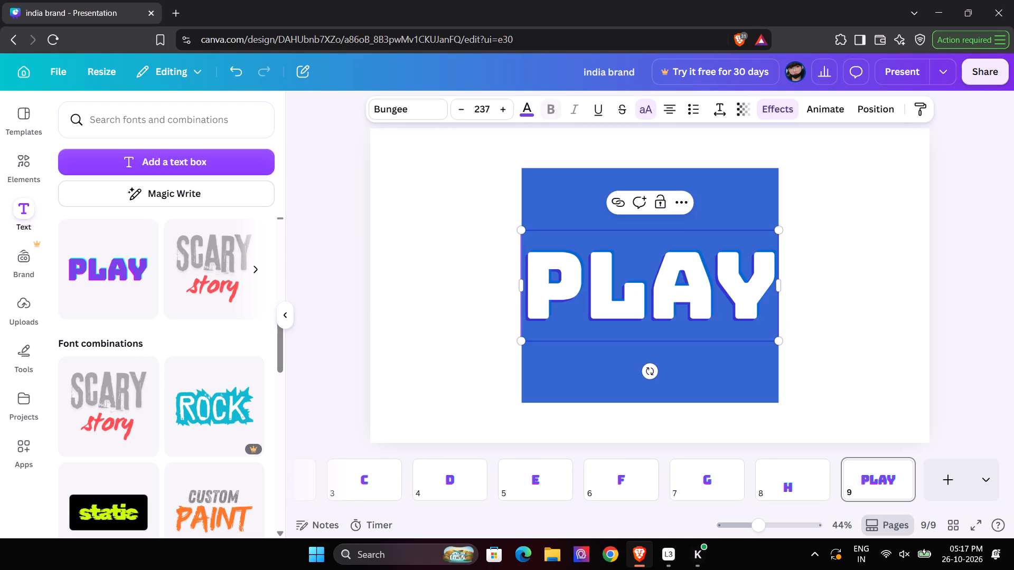
pyautogui.press('BackSpace')
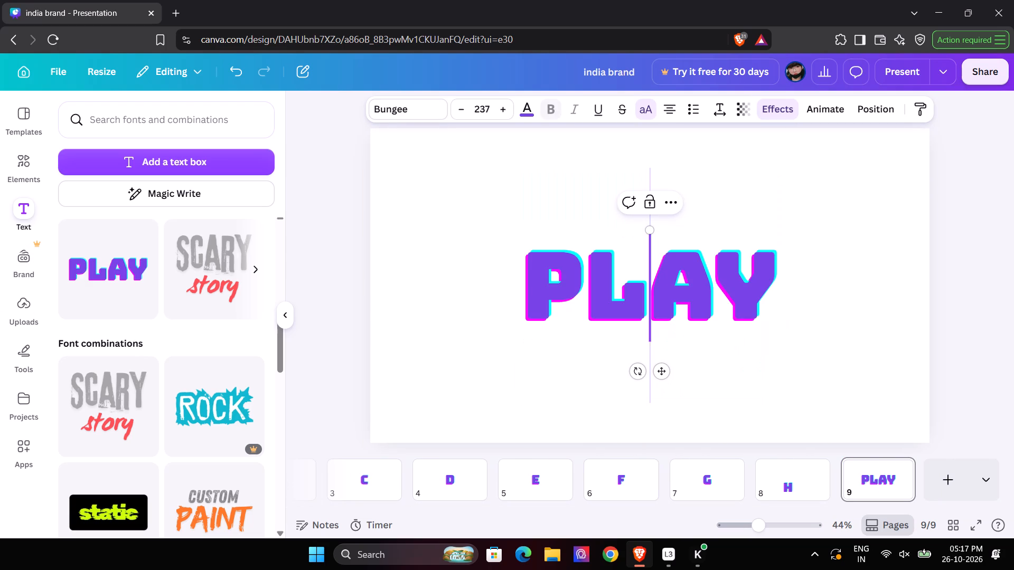
pyautogui.doubleClick(767, 312)
pyautogui.press('BackSpace')
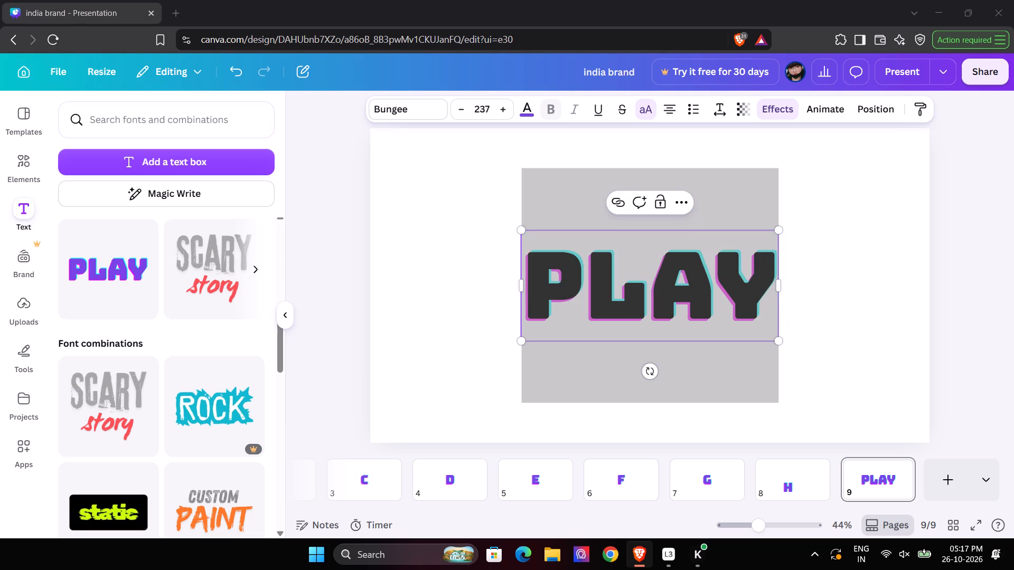
pyautogui.tripleClick(759, 277)
pyautogui.click(759, 277)
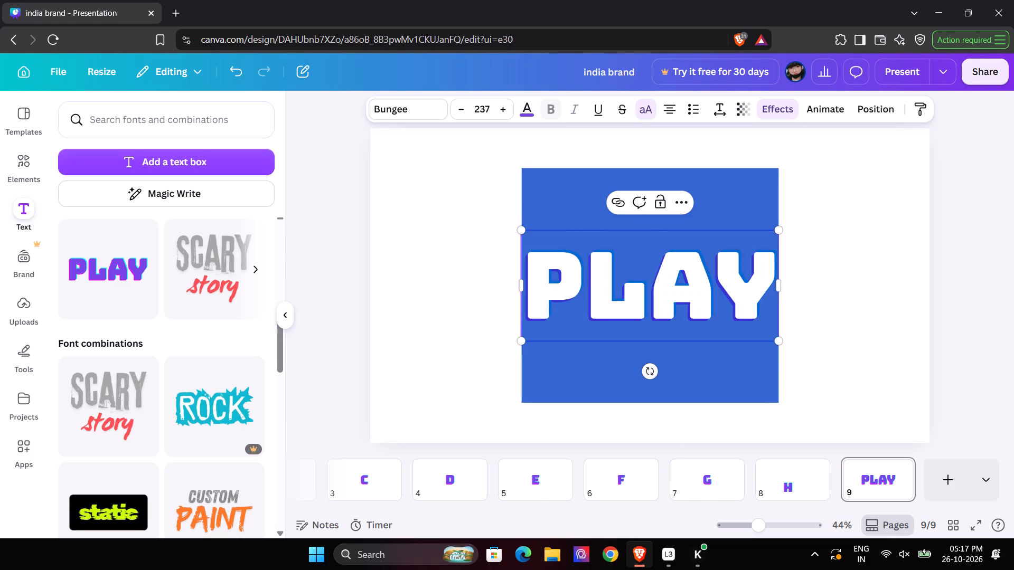
pyautogui.press('BackSpace')
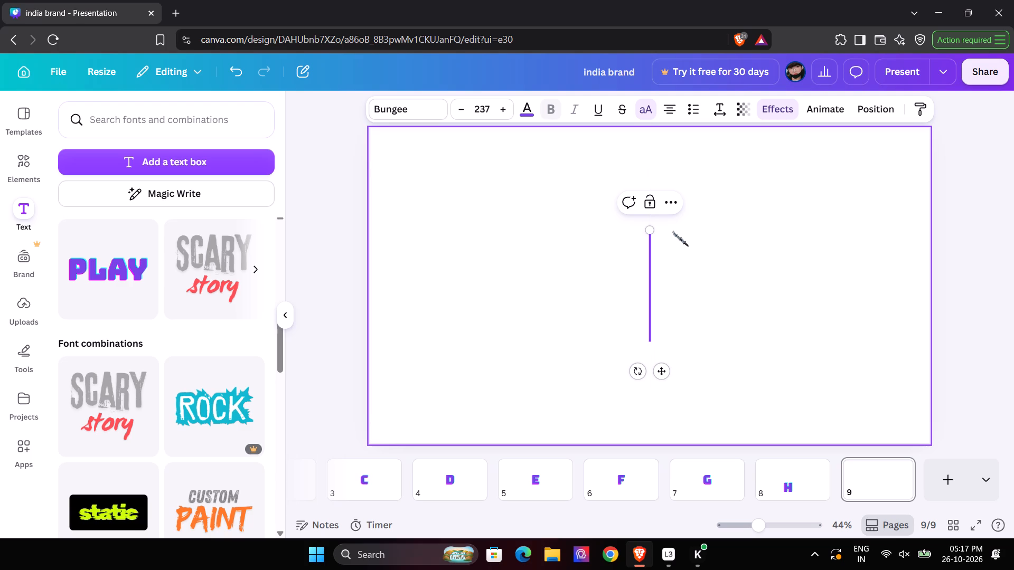
pyautogui.press('i')
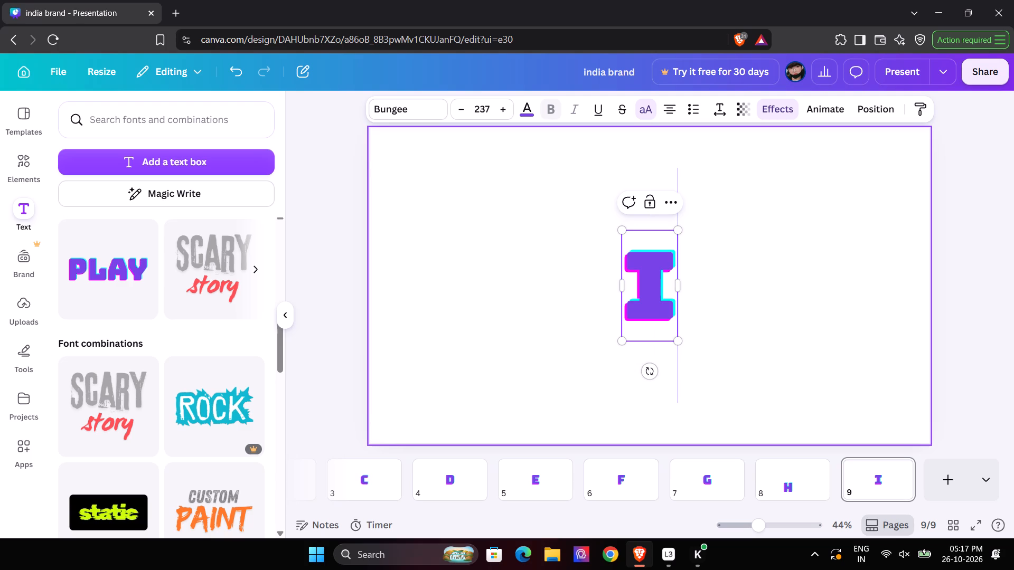
# Add page 10 with the purple PLAY text style and replace its wording with the letter J.
pyautogui.click(962, 479)
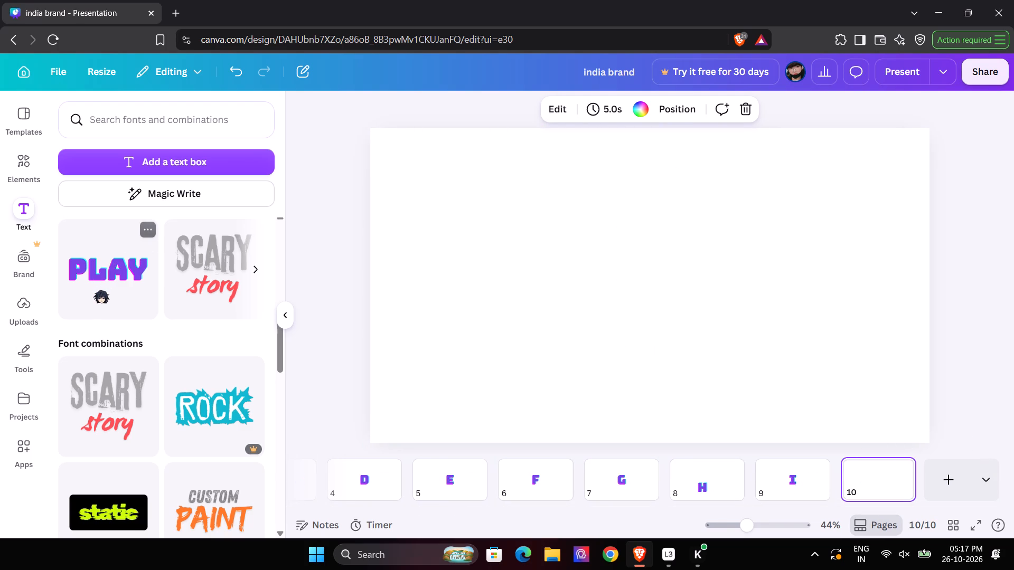
pyautogui.click(100, 290)
pyautogui.click(755, 331)
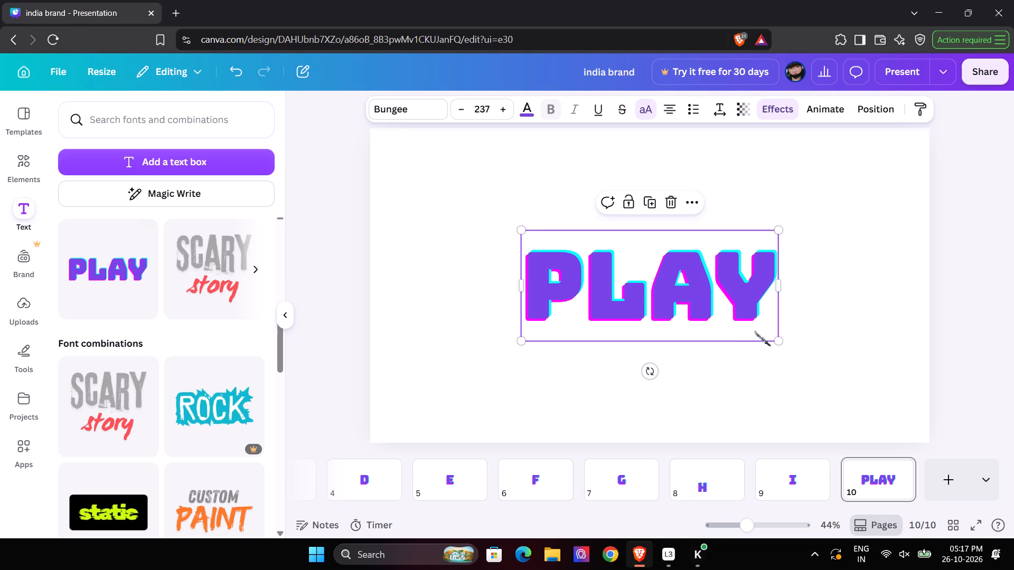
pyautogui.click(755, 331)
pyautogui.press('BackSpace')
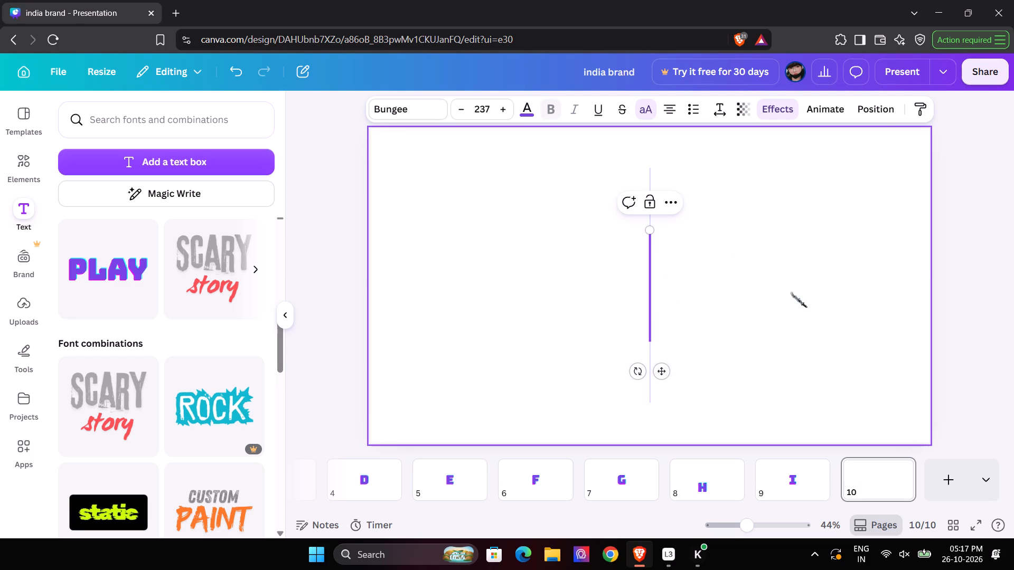
pyautogui.press('j')
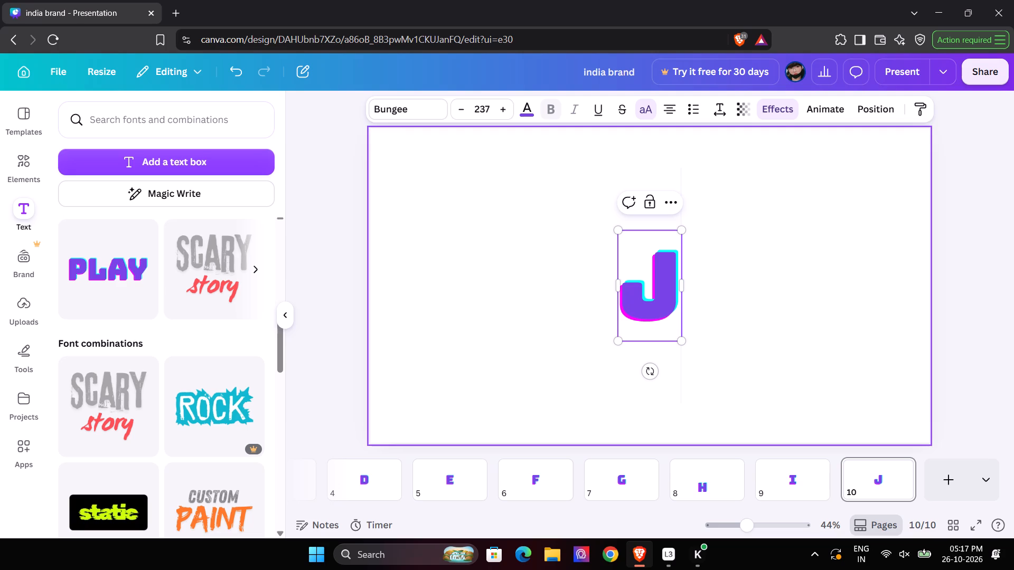
# Add page 11 with the purple PLAY text style and replace its wording with the letter K.
pyautogui.click(936, 468)
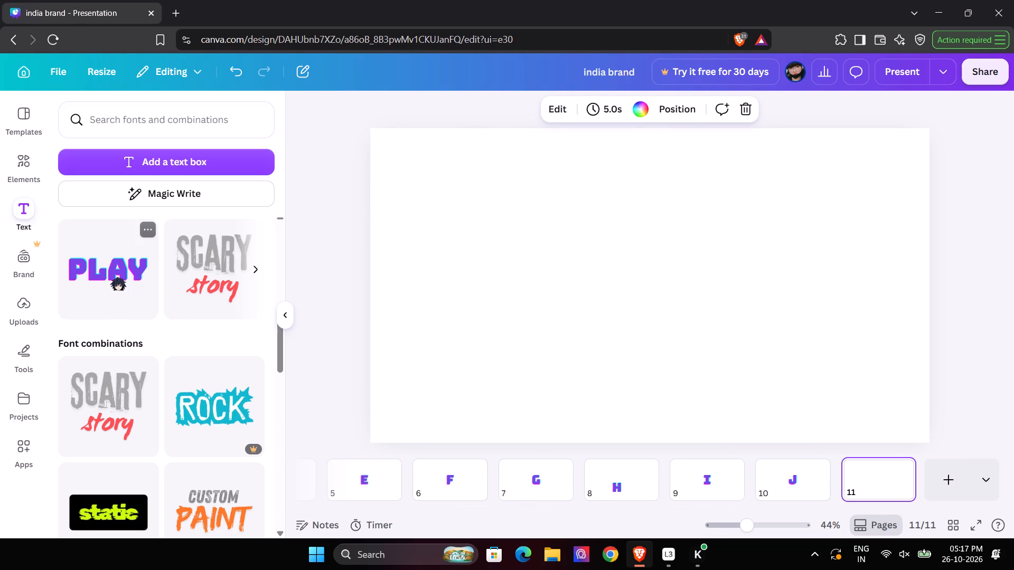
pyautogui.click(117, 277)
pyautogui.doubleClick(588, 265)
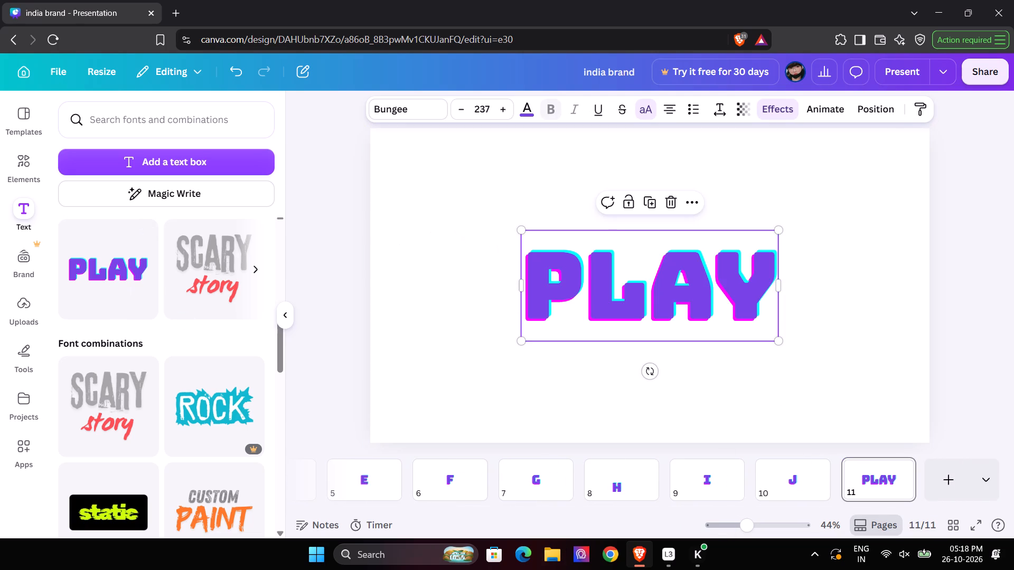
pyautogui.press('BackSpace')
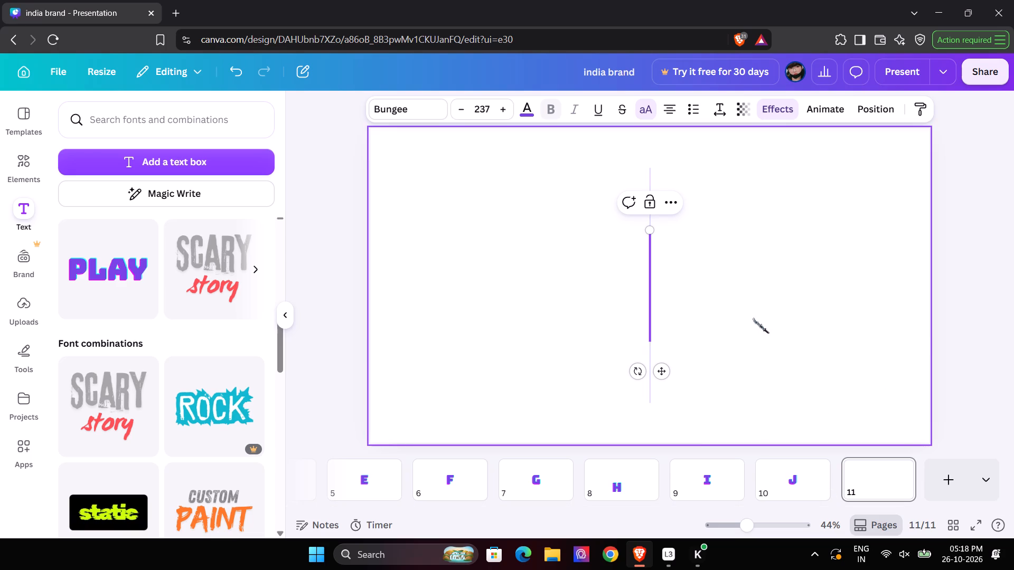
pyautogui.press('k')
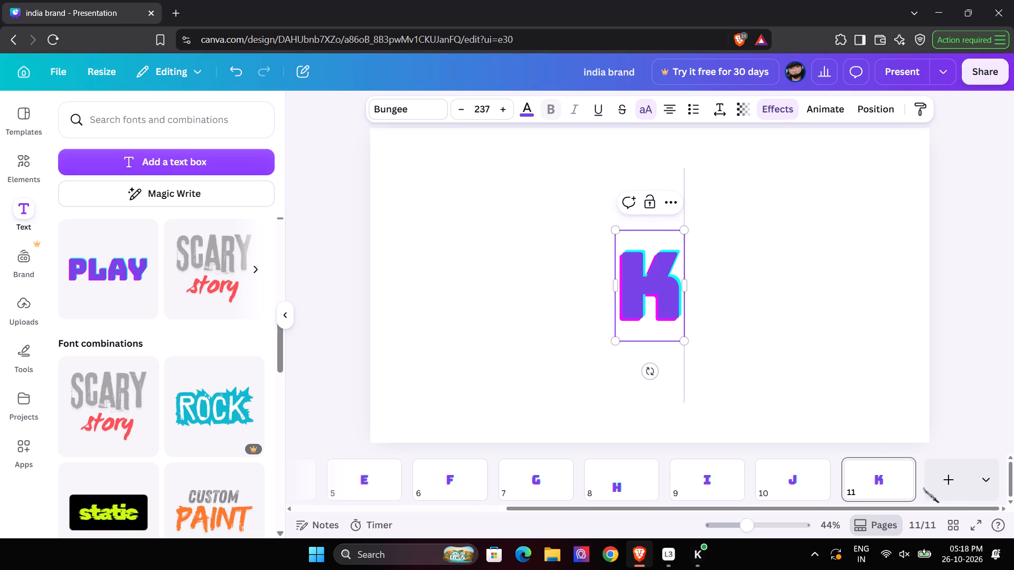
# Add page 12 with the purple PLAY text style and replace its wording with the letter L.
pyautogui.click(936, 482)
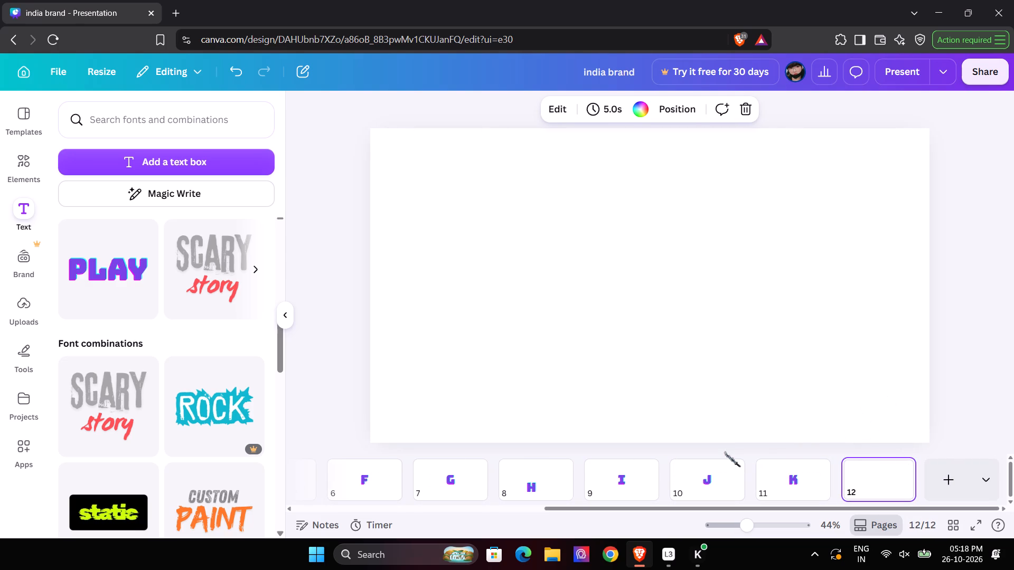
pyautogui.moveTo(725, 452); pyautogui.dragTo(778, 287)
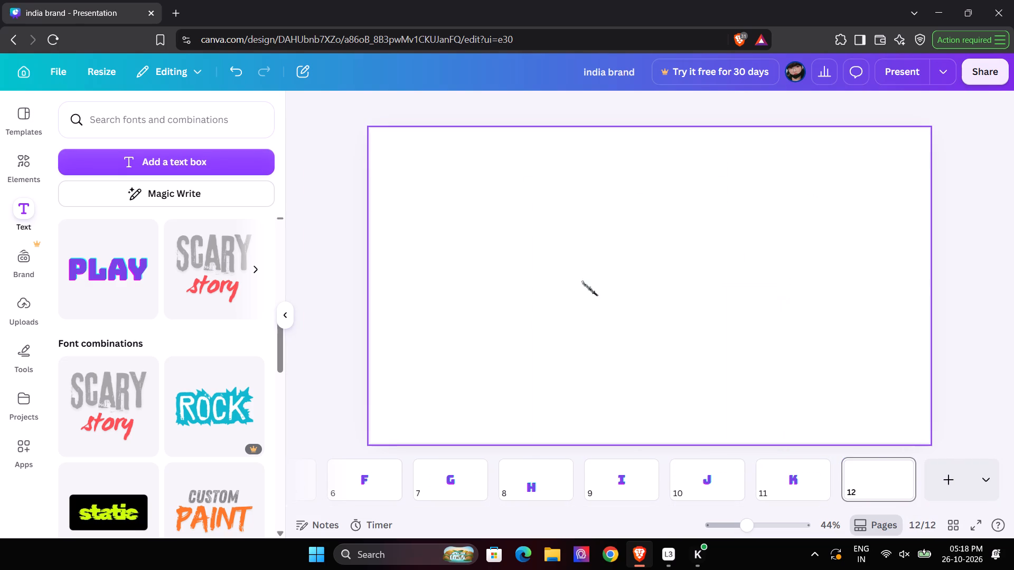
pyautogui.click(106, 263)
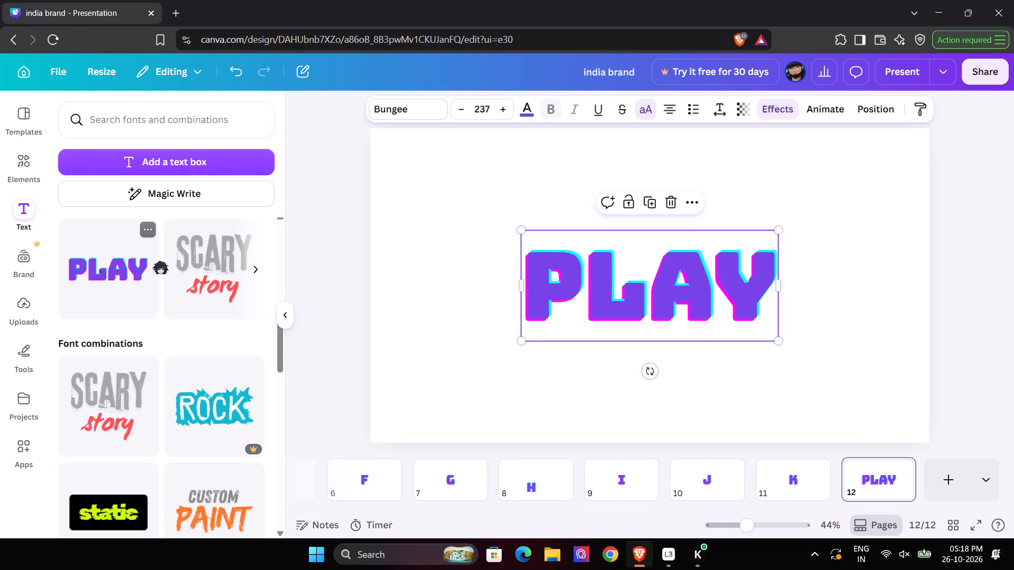
pyautogui.doubleClick(561, 285)
pyautogui.press('BackSpace')
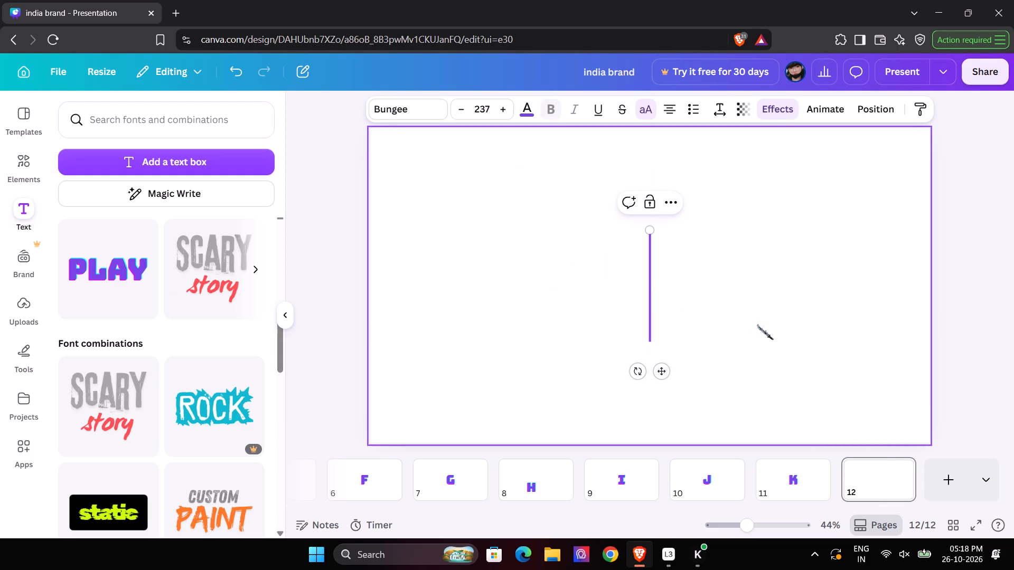
pyautogui.press('l')
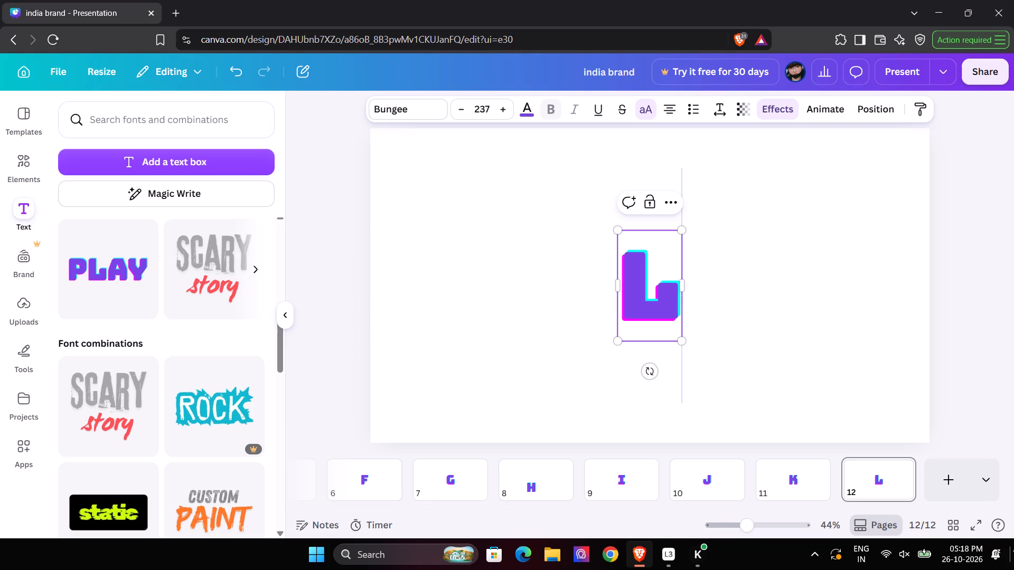
# Add a blank page 13 after the letter L page.
pyautogui.click(952, 479)
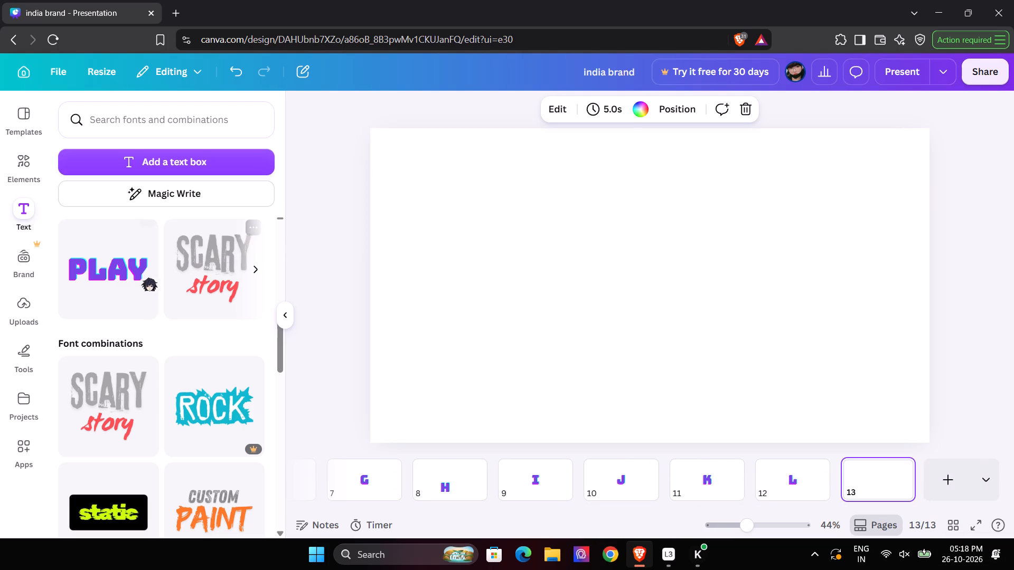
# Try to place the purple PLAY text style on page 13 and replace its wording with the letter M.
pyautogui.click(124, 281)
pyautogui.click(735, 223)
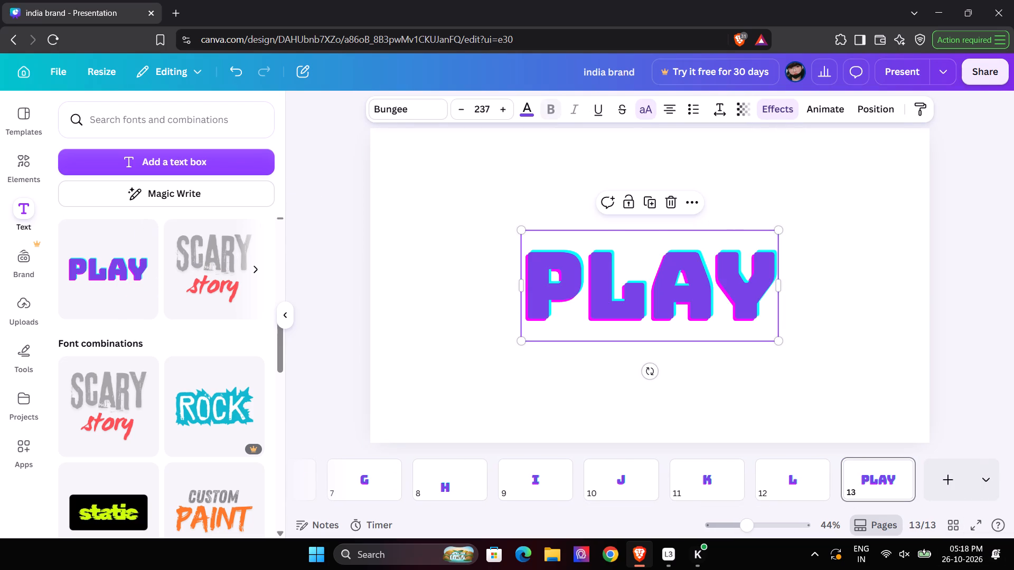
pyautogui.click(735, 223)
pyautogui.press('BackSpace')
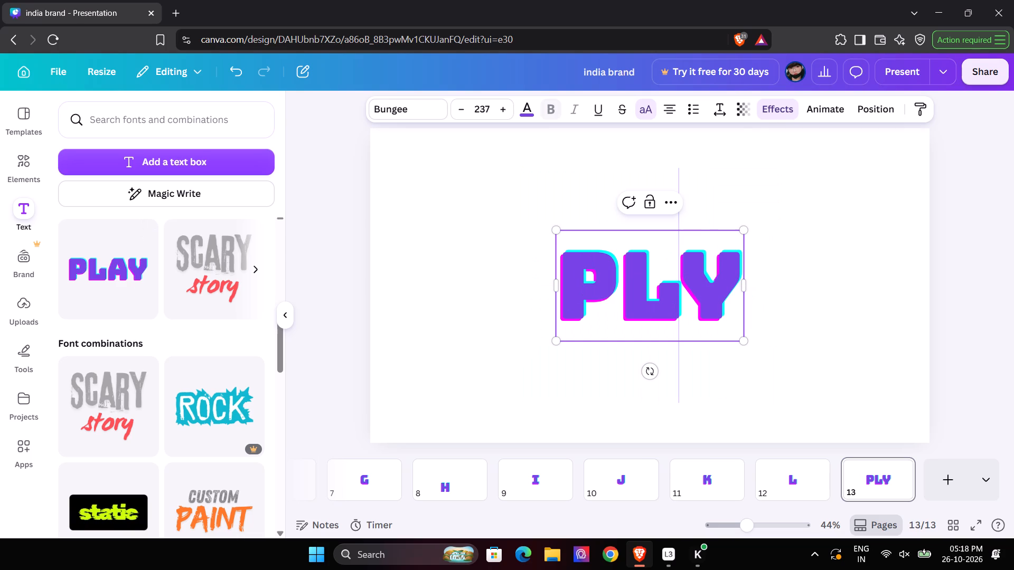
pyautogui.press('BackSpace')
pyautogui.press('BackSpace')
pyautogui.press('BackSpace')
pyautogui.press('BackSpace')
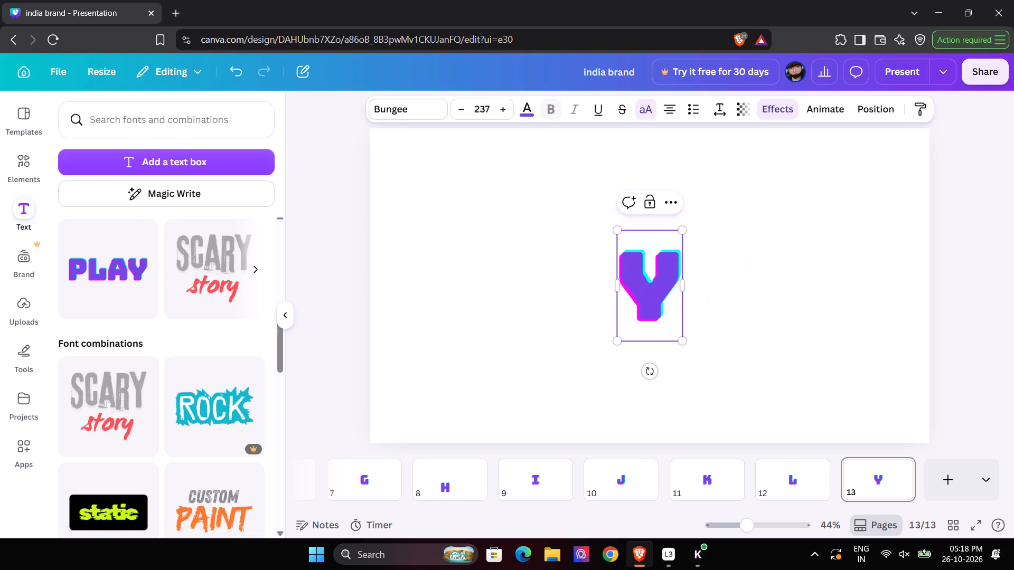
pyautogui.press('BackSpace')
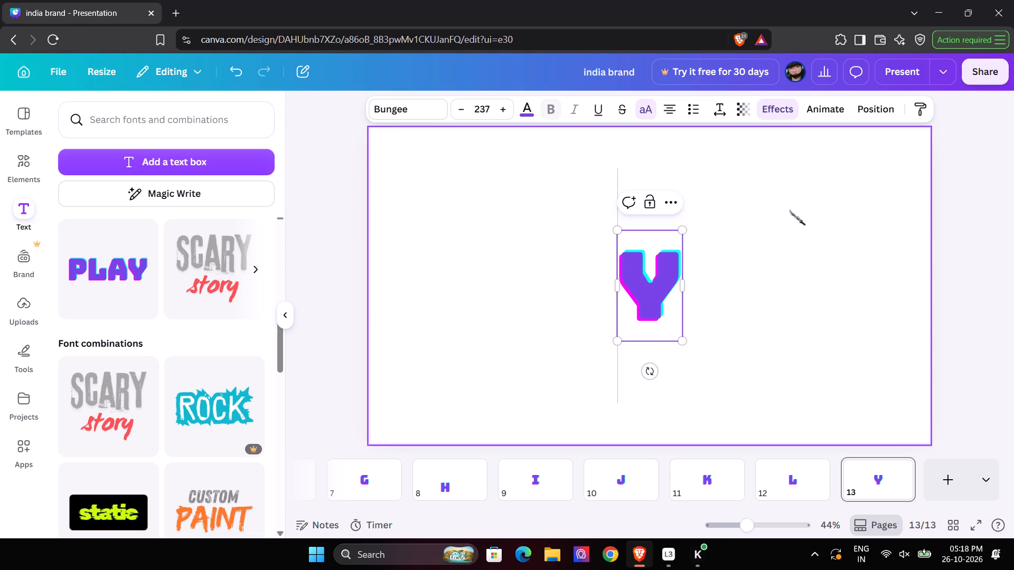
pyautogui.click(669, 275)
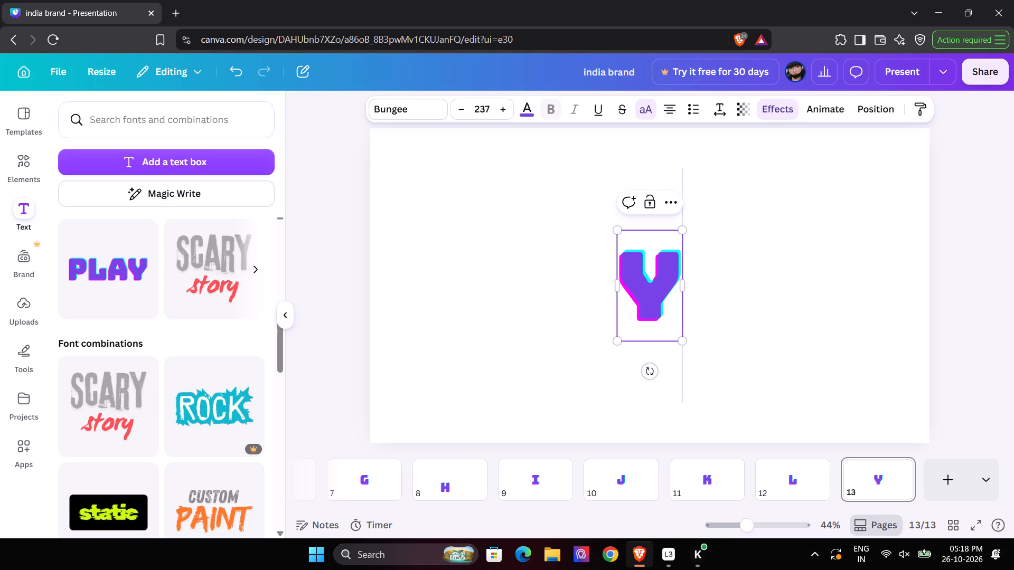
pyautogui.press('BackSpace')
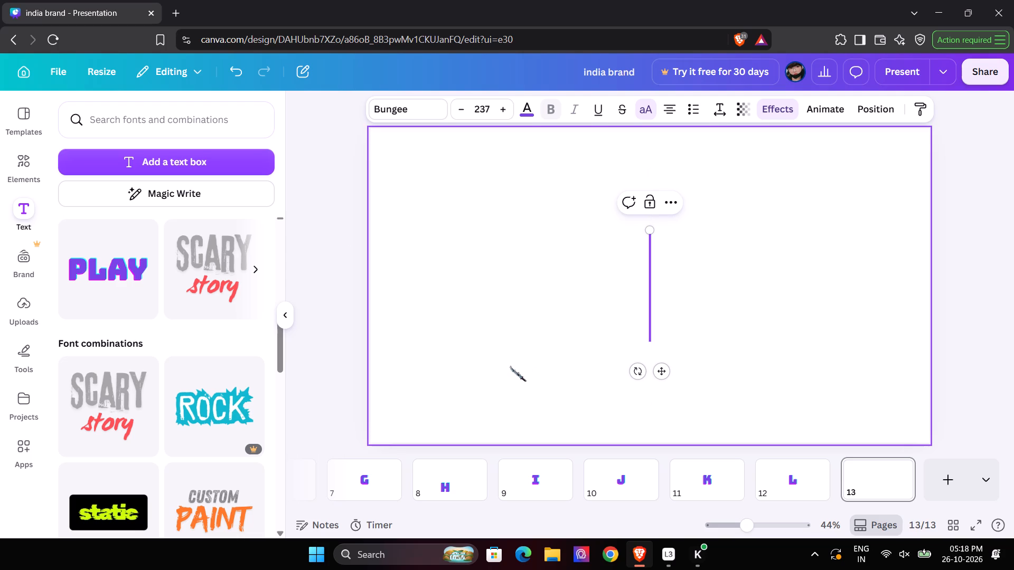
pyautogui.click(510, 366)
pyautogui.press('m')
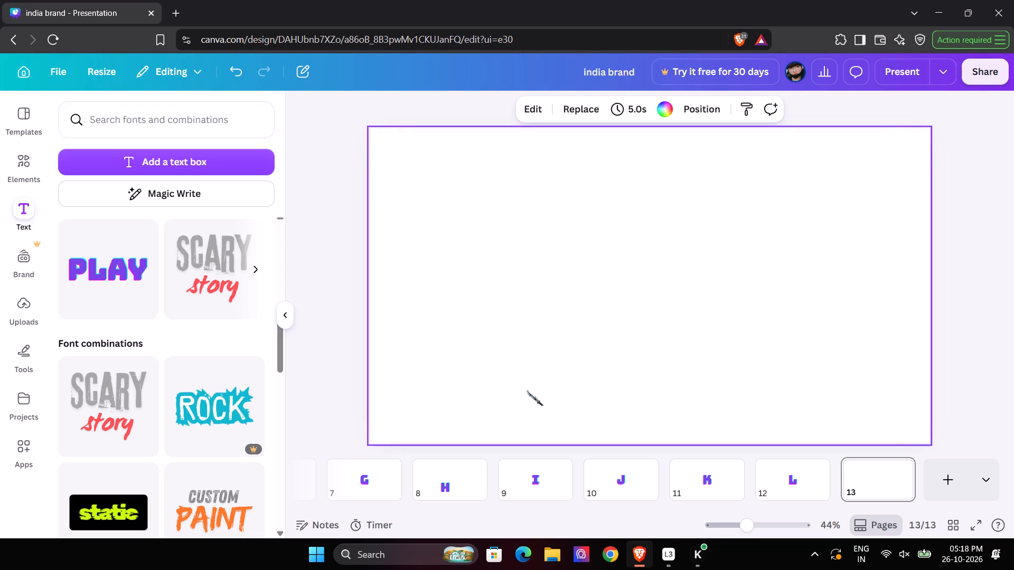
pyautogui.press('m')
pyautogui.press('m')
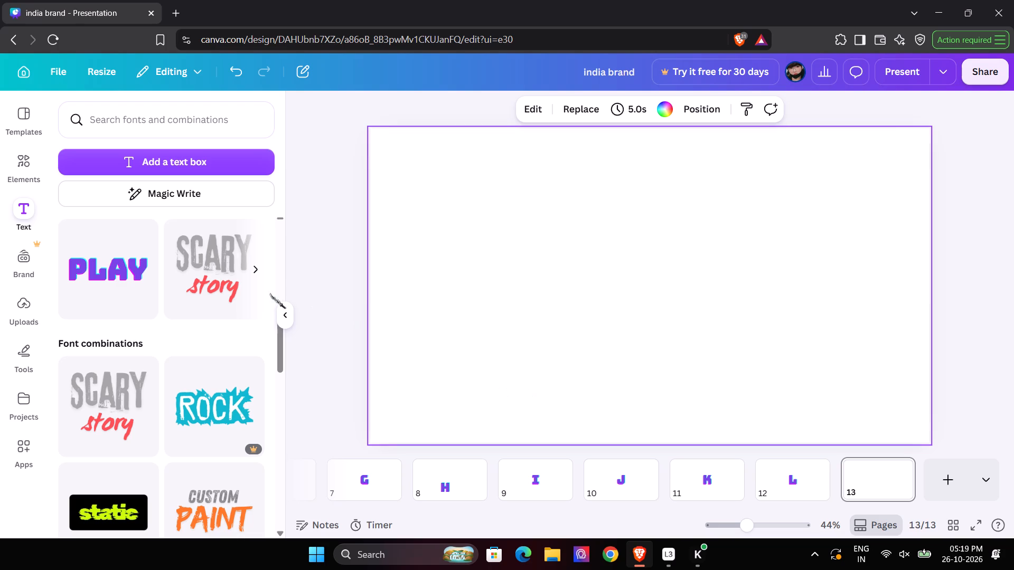
# Place the purple PLAY text style on the empty page 13 and replace its wording with the letter M.
pyautogui.doubleClick(81, 269)
pyautogui.moveTo(81, 269); pyautogui.dragTo(720, 250)
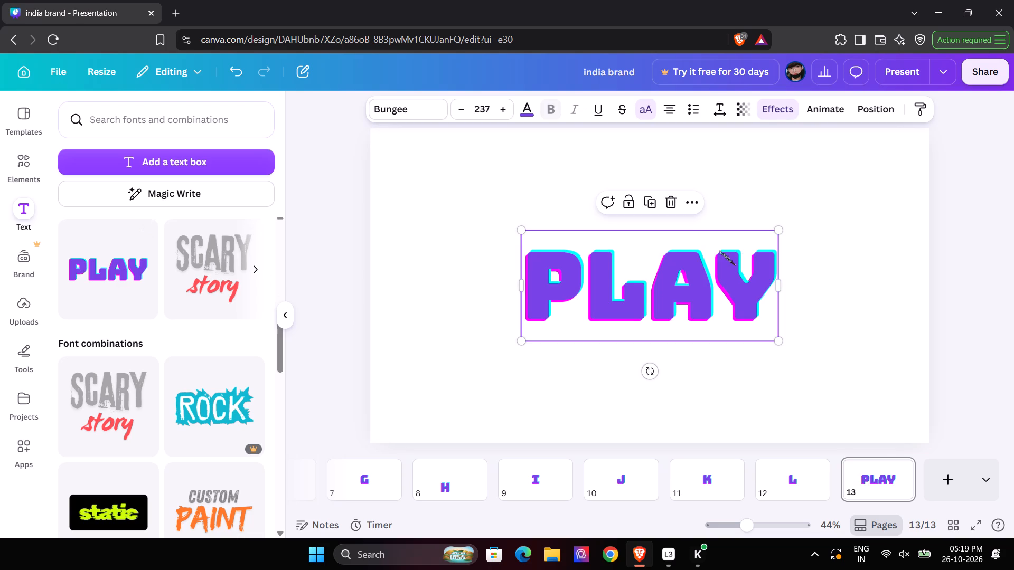
pyautogui.doubleClick(720, 250)
pyautogui.press('BackSpace')
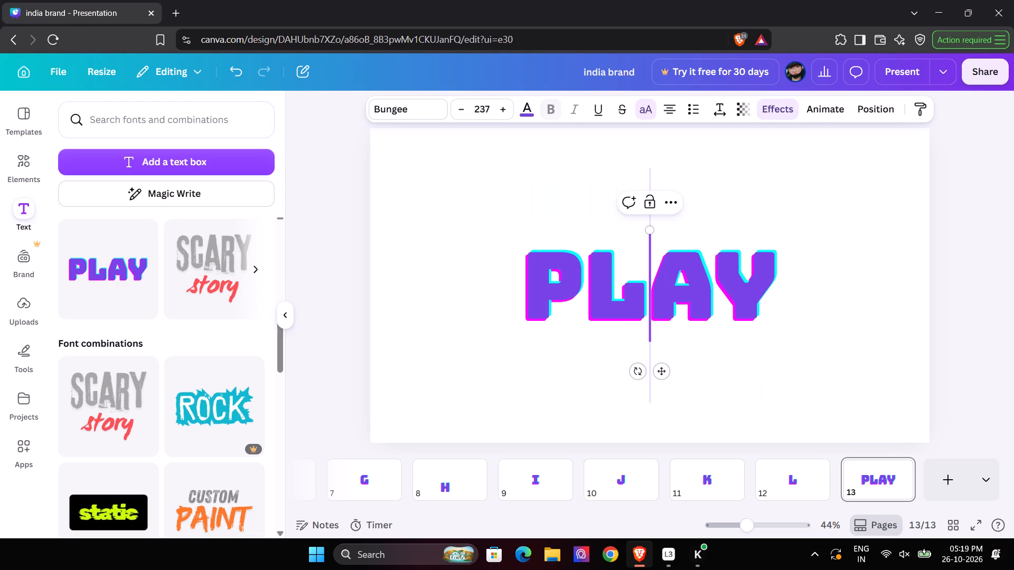
pyautogui.click(654, 292)
pyautogui.moveTo(713, 349); pyautogui.dragTo(722, 294)
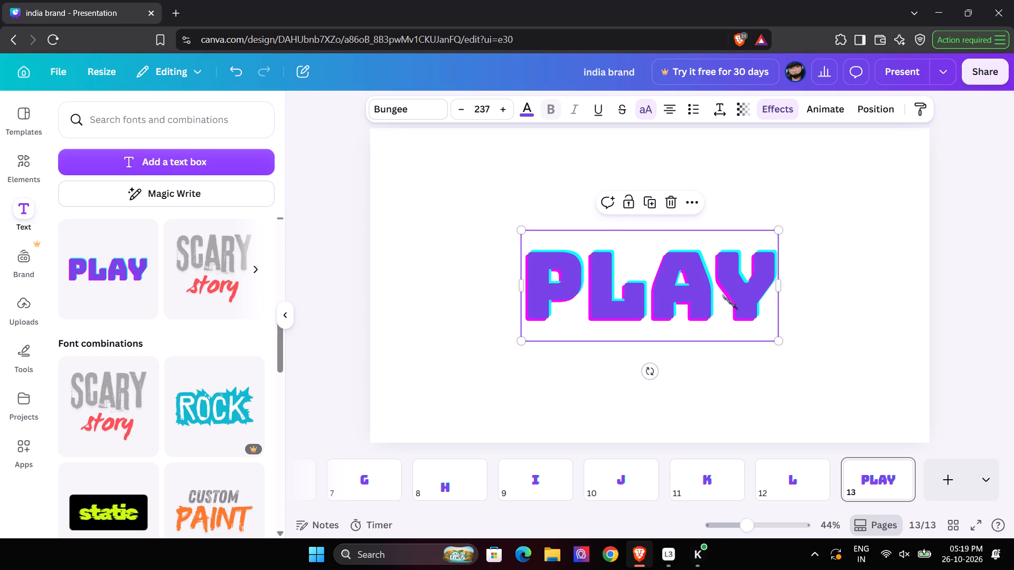
pyautogui.moveTo(722, 294); pyautogui.dragTo(770, 235)
pyautogui.tripleClick(738, 251)
pyautogui.click(738, 251)
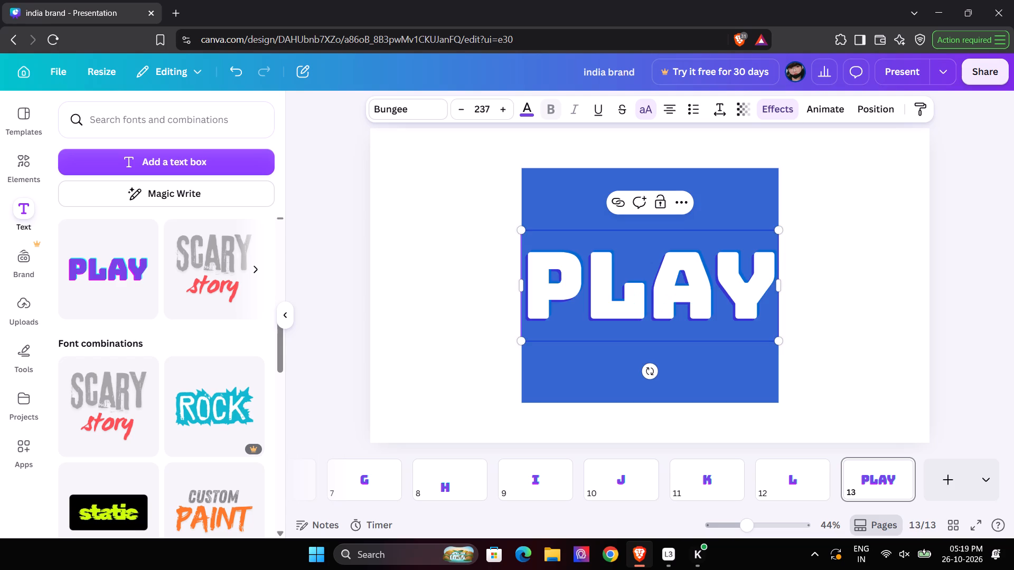
pyautogui.press('BackSpace')
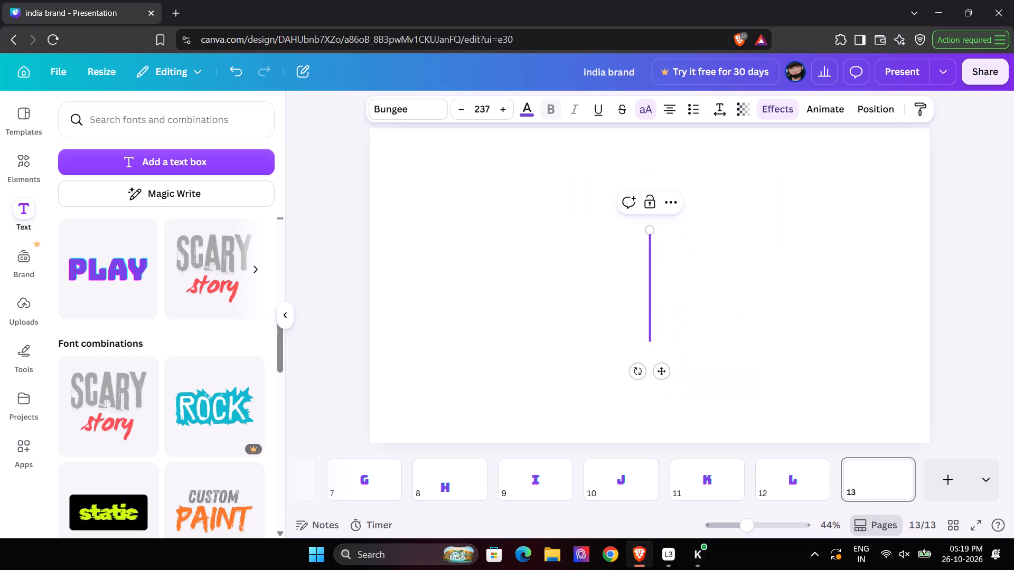
pyautogui.press('m')
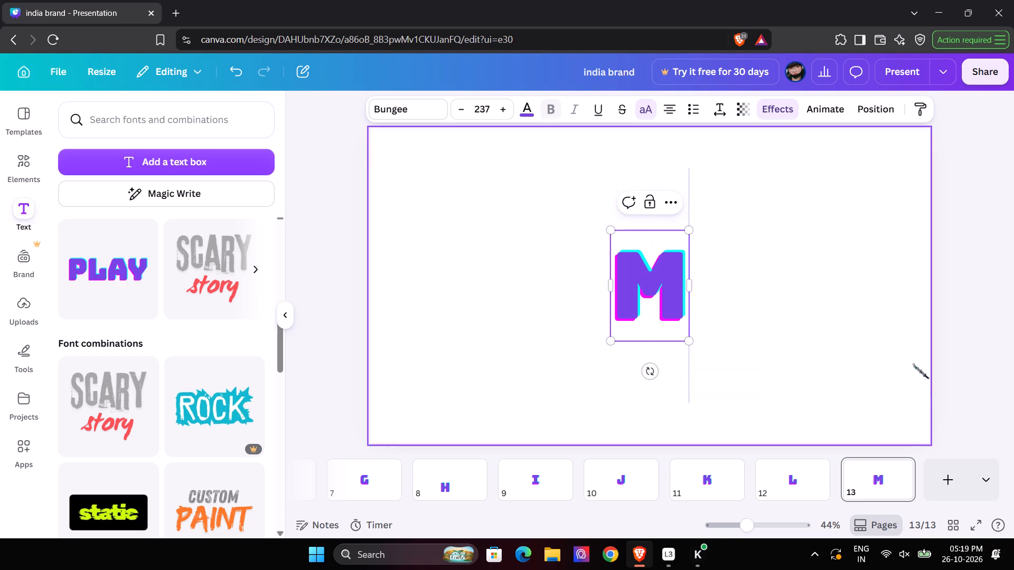
# Add page 14 with the purple PLAY text style and replace its wording with the letter N.
pyautogui.click(955, 479)
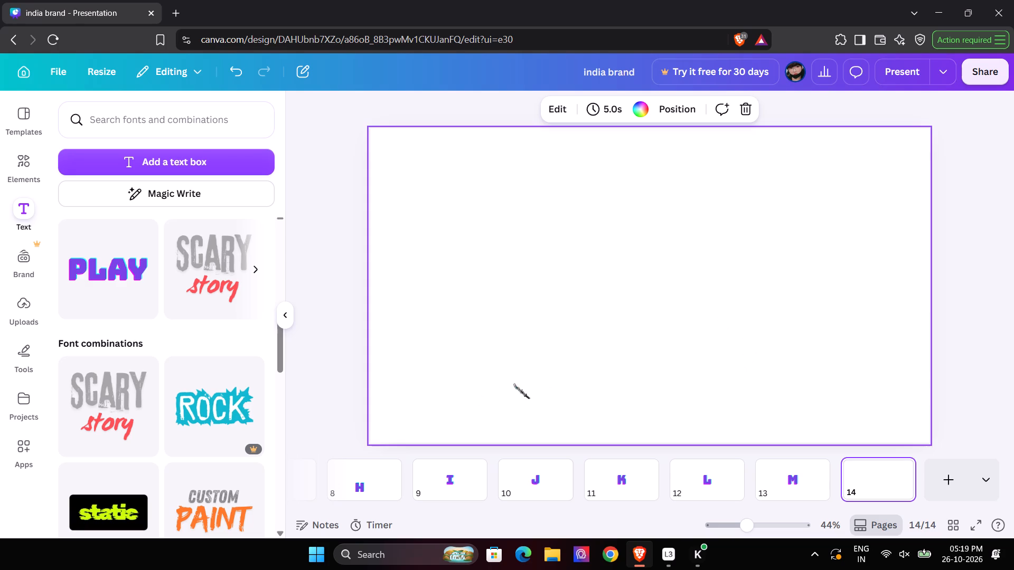
pyautogui.click(84, 280)
pyautogui.click(84, 280)
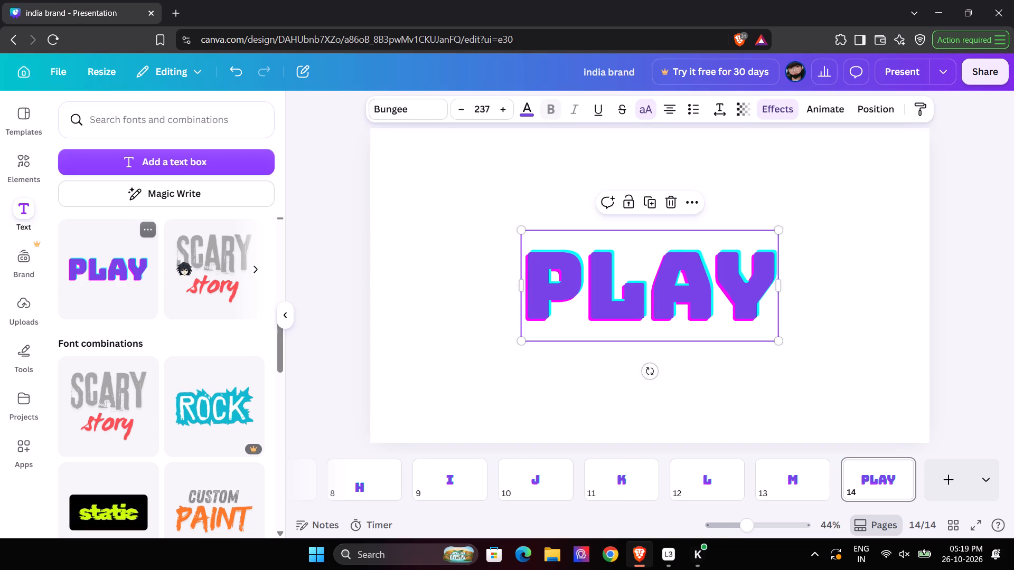
pyautogui.tripleClick(635, 293)
pyautogui.press('BackSpace')
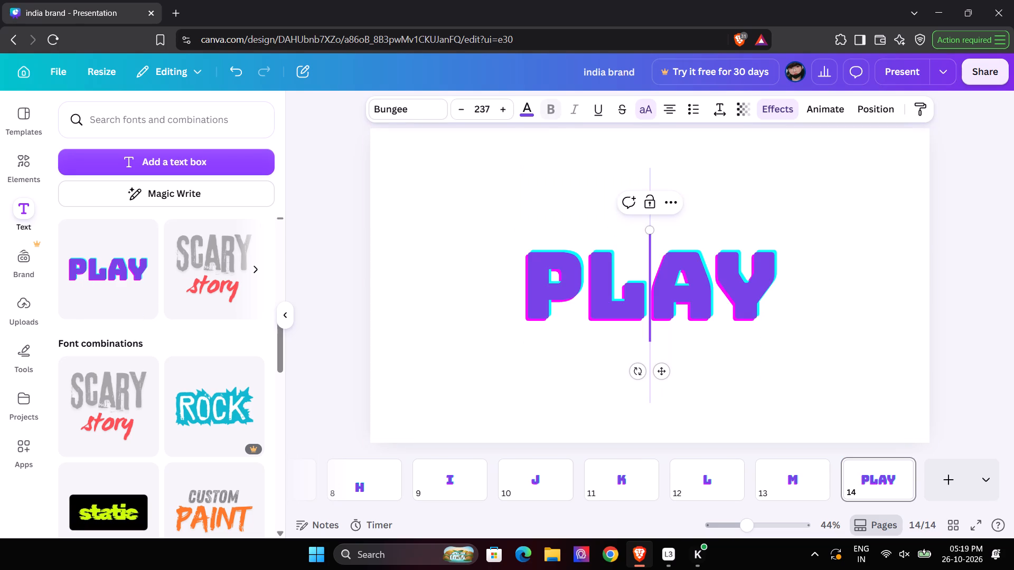
pyautogui.tripleClick(717, 245)
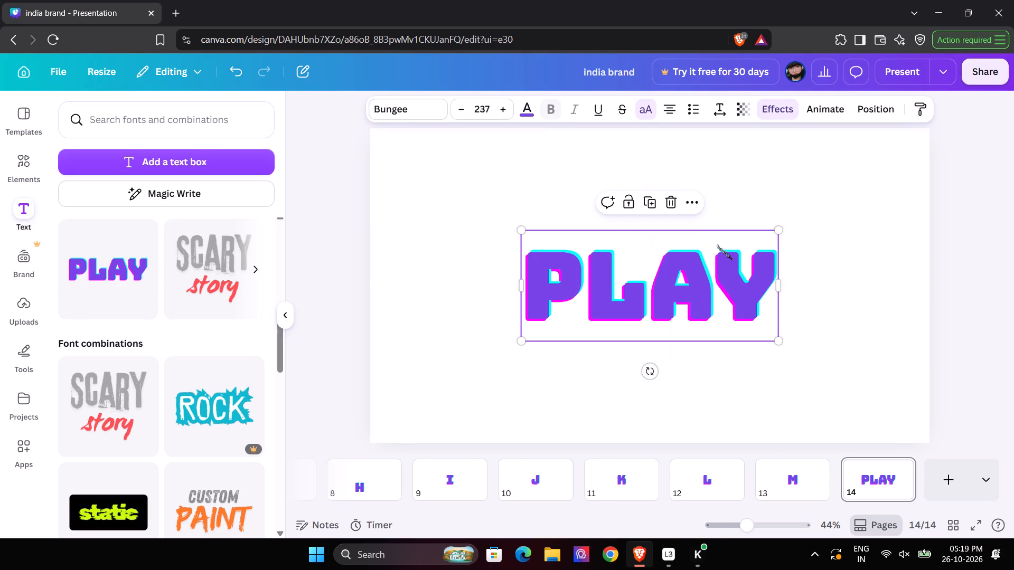
pyautogui.press('BackSpace')
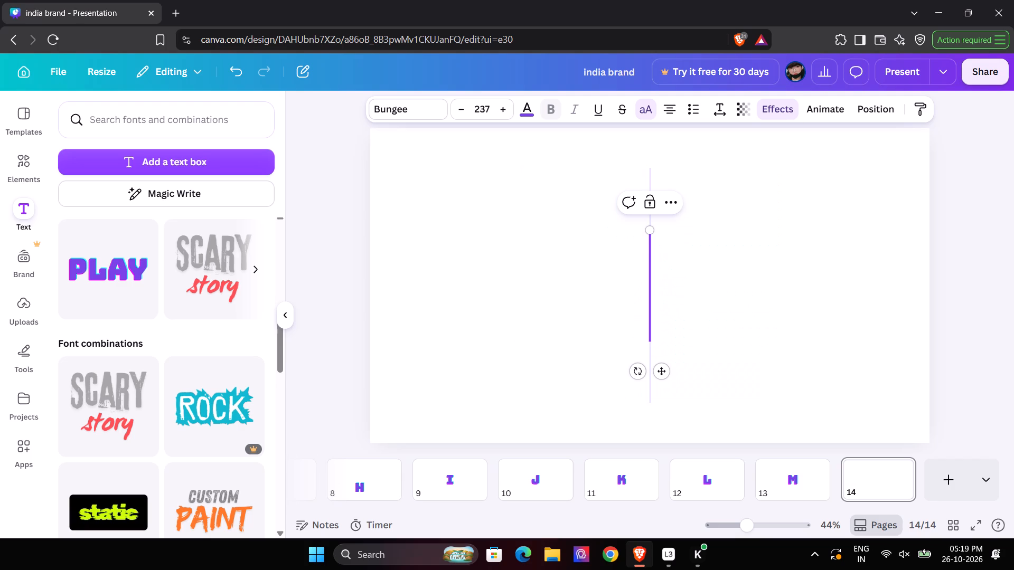
pyautogui.press('n')
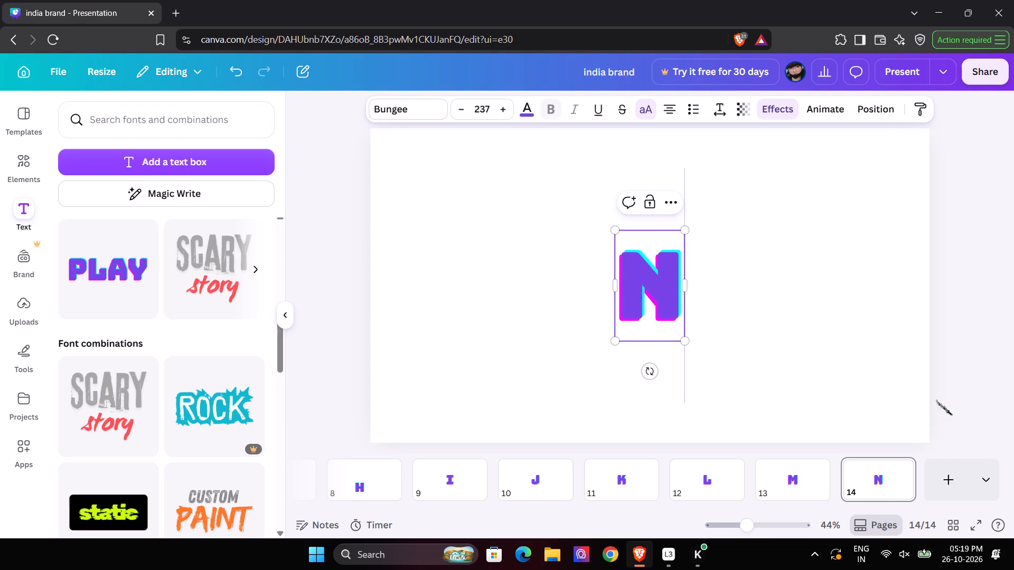
# Add page 15 with the purple PLAY text style and replace its wording with the letter O.
pyautogui.click(951, 488)
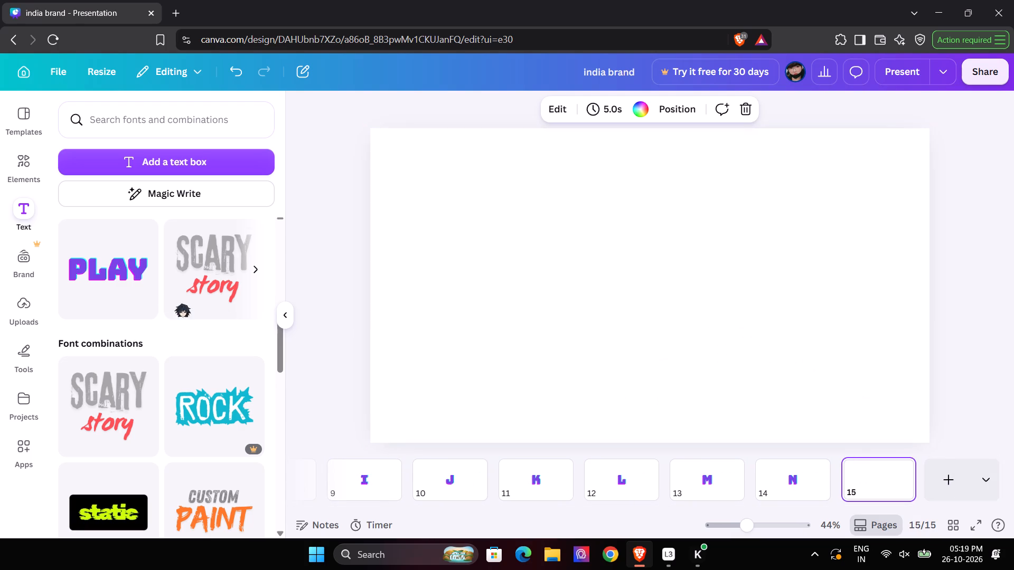
pyautogui.doubleClick(110, 283)
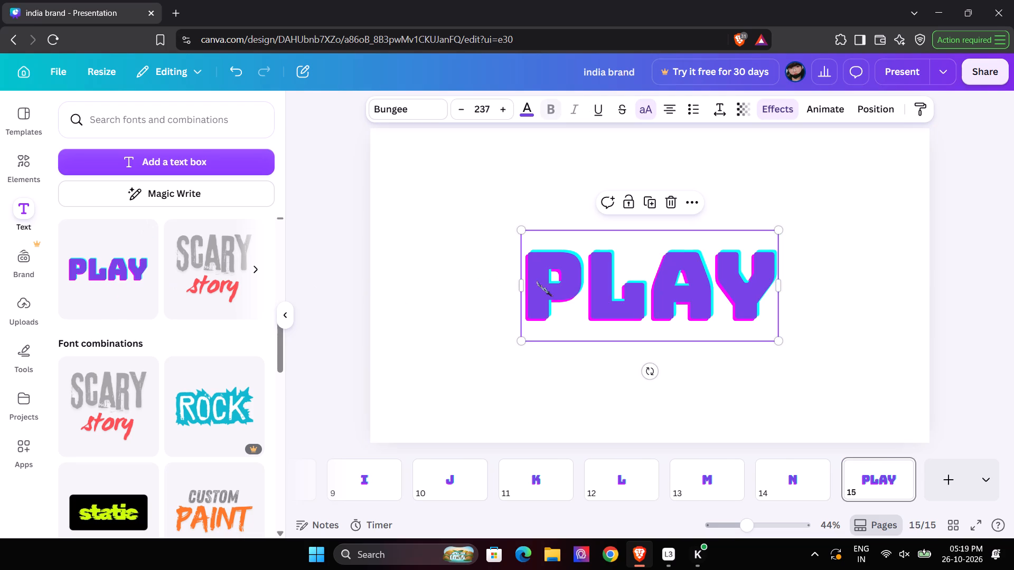
pyautogui.tripleClick(550, 282)
pyautogui.press('BackSpace')
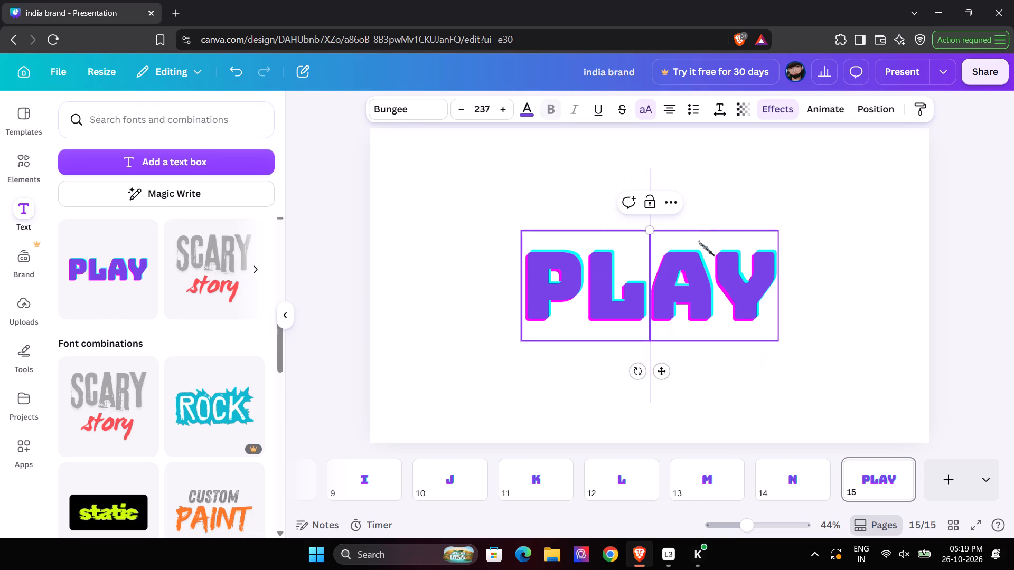
pyautogui.tripleClick(712, 239)
pyautogui.press('BackSpace')
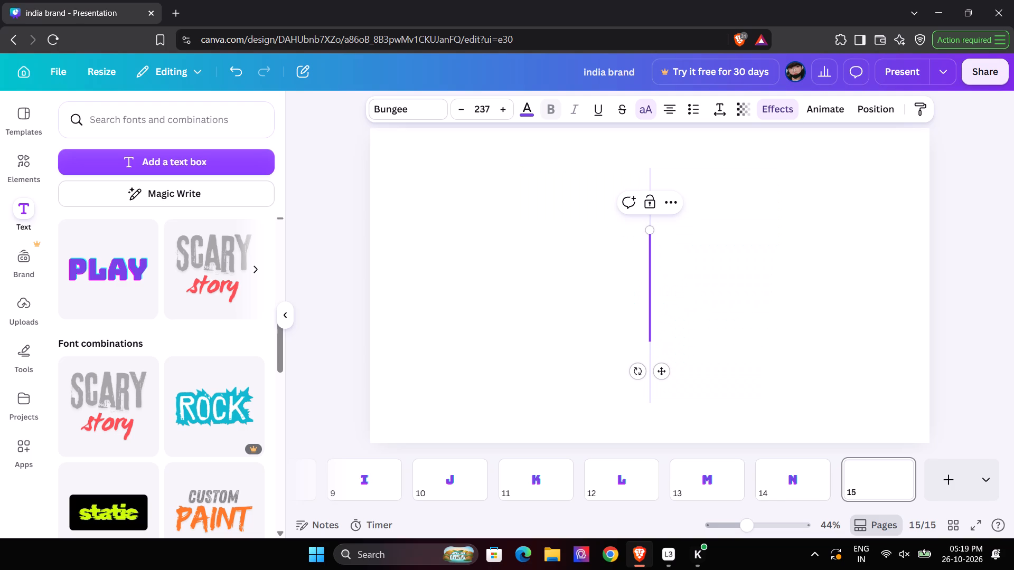
pyautogui.press('p')
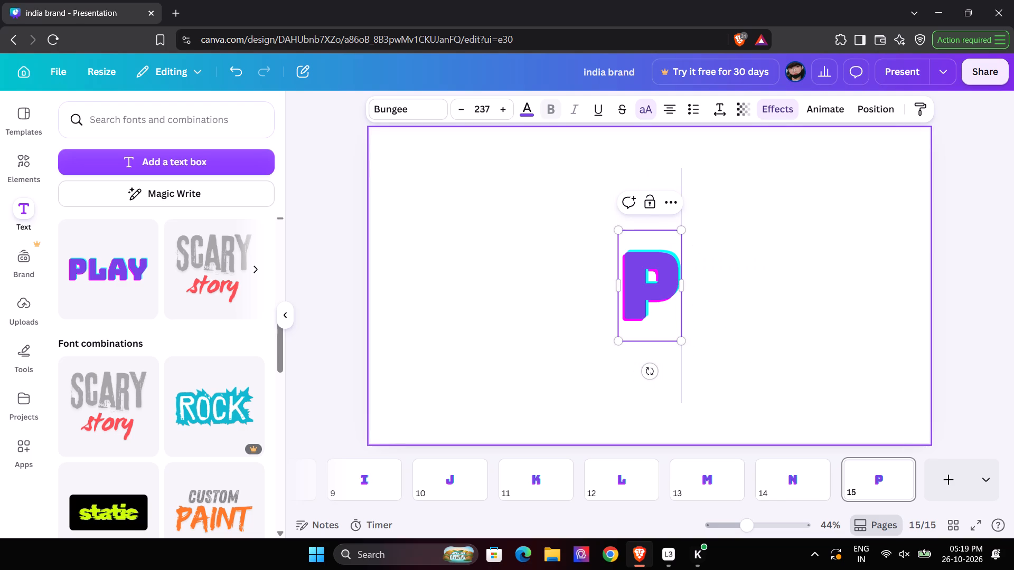
pyautogui.press('BackSpace')
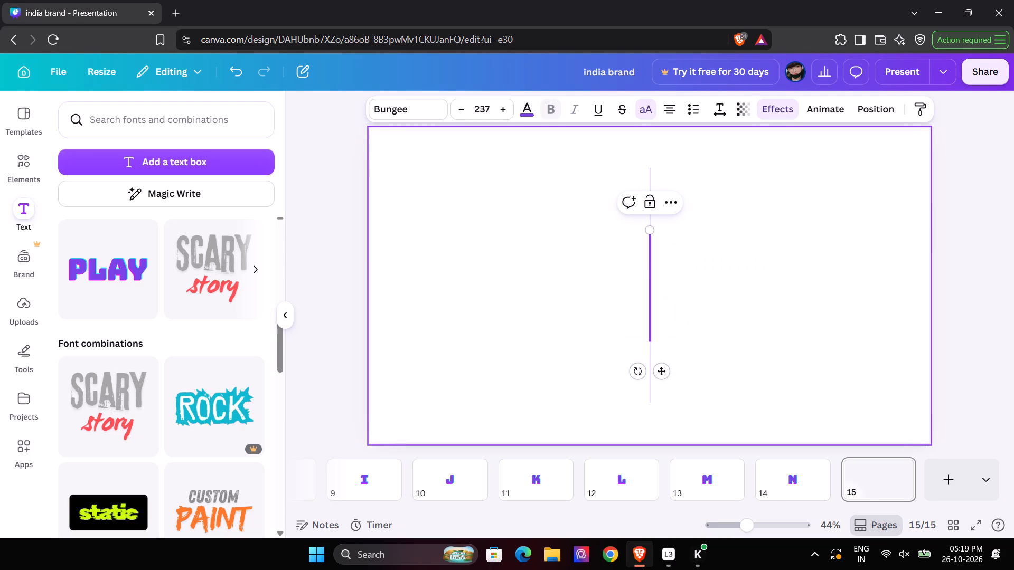
pyautogui.press('o')
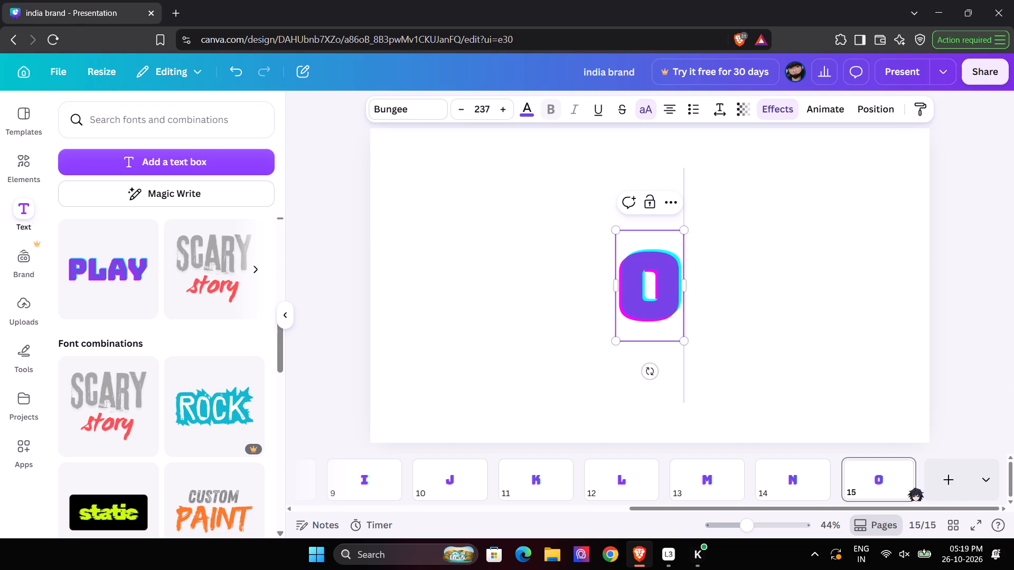
# Add page 16 with the purple PLAY text style and replace its wording with the letter P.
pyautogui.click(944, 474)
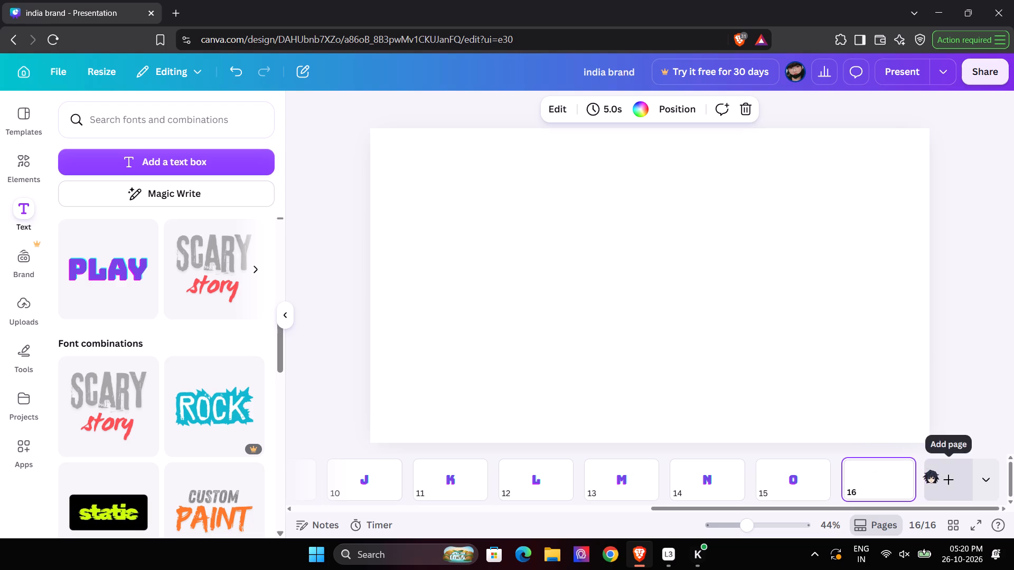
pyautogui.click(128, 292)
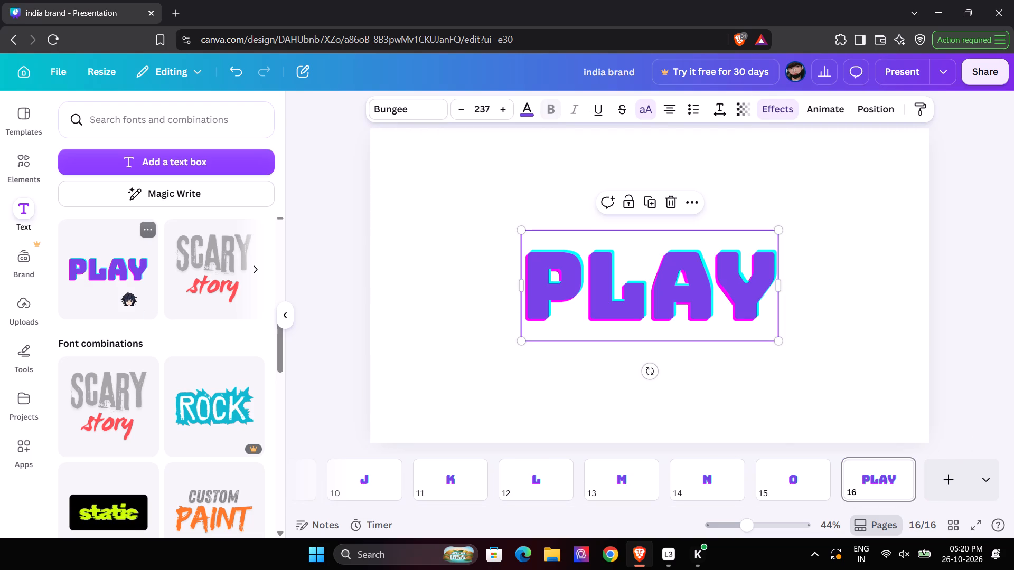
pyautogui.tripleClick(680, 278)
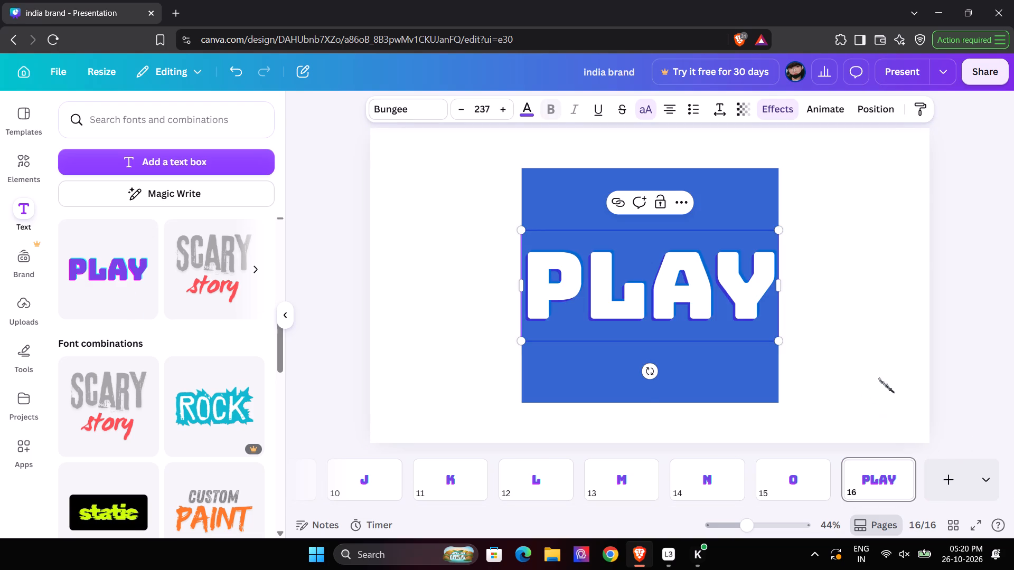
pyautogui.press('BackSpace')
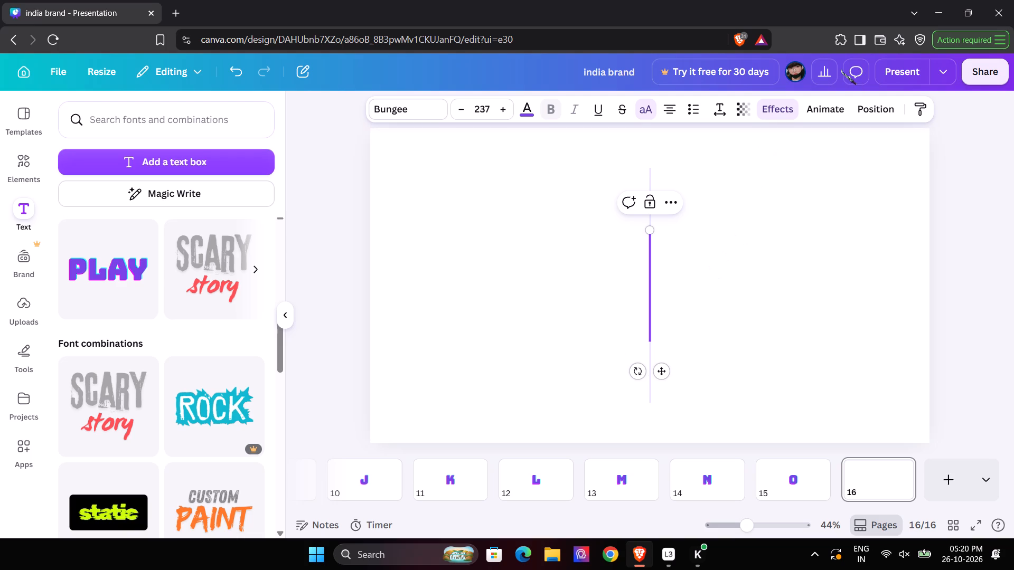
pyautogui.click(982, 40)
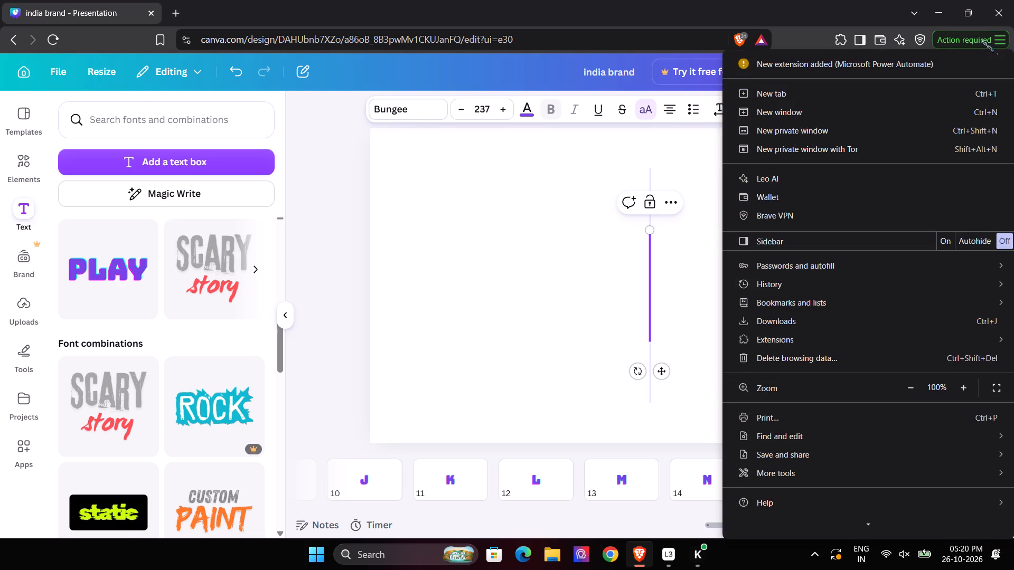
pyautogui.click(982, 40)
pyautogui.click(982, 40)
pyautogui.press('p')
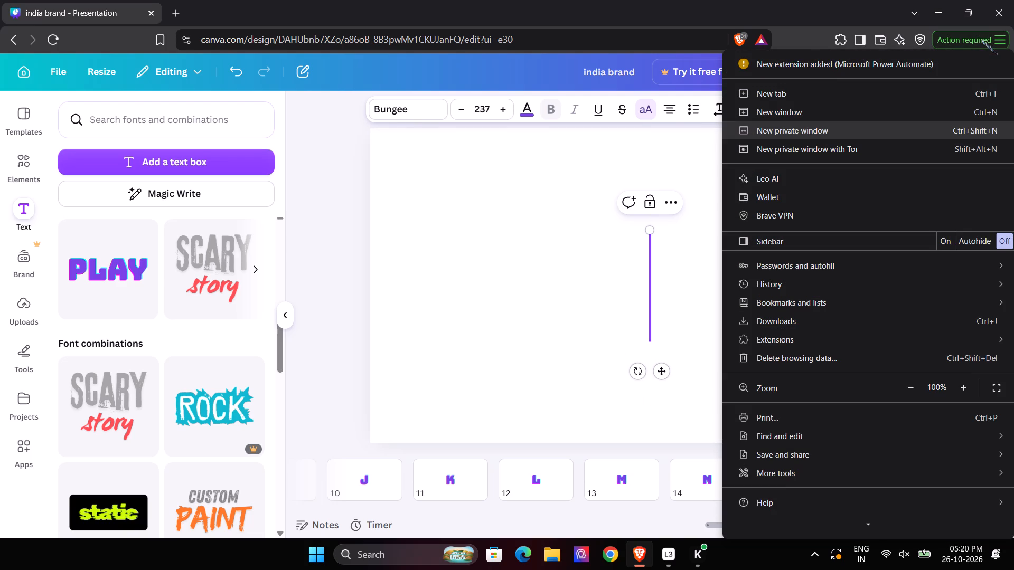
pyautogui.click(982, 40)
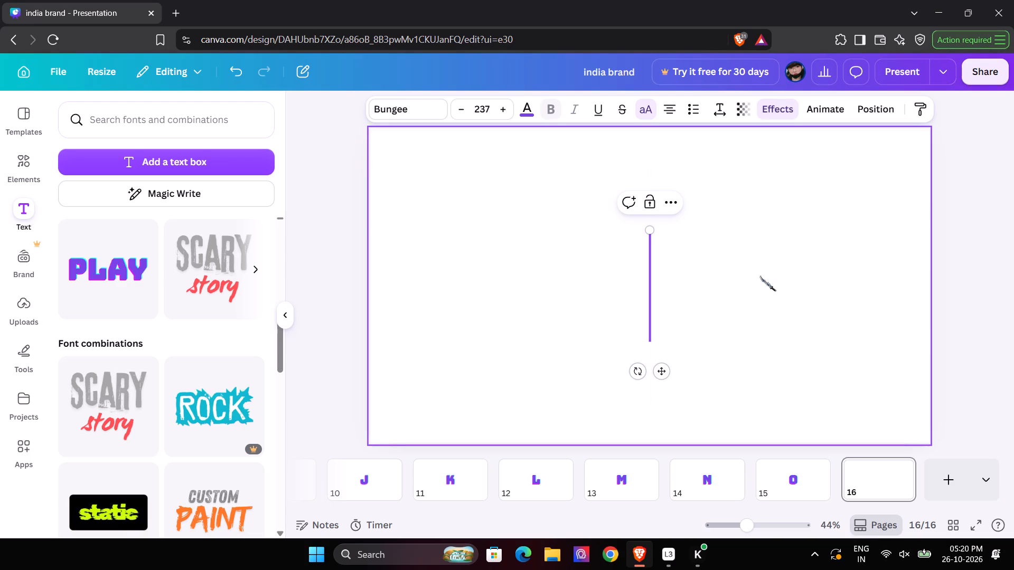
pyautogui.press('p')
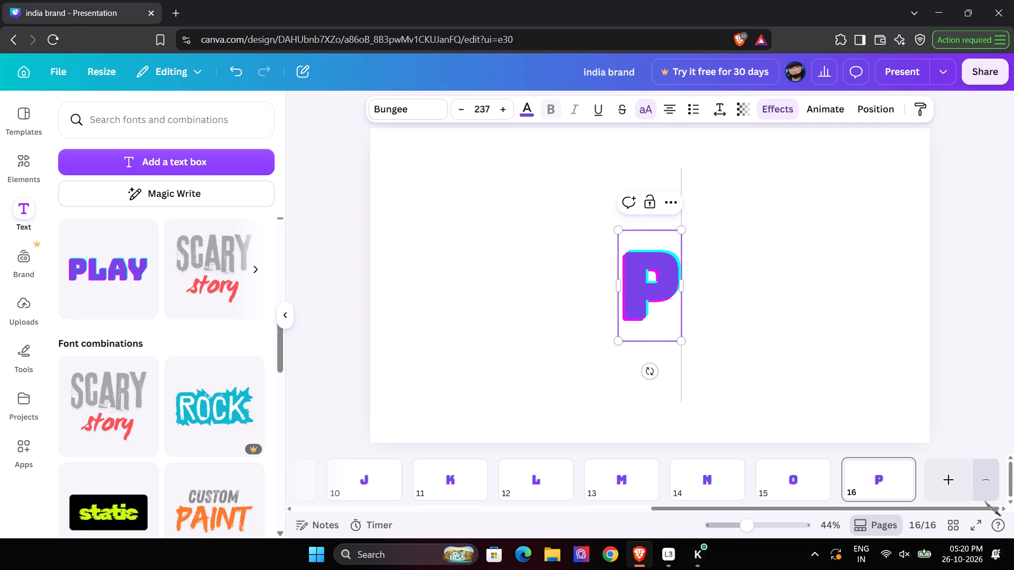
# Add page 17 with the purple PLAY text style and replace its wording with the letter Q.
pyautogui.doubleClick(955, 494)
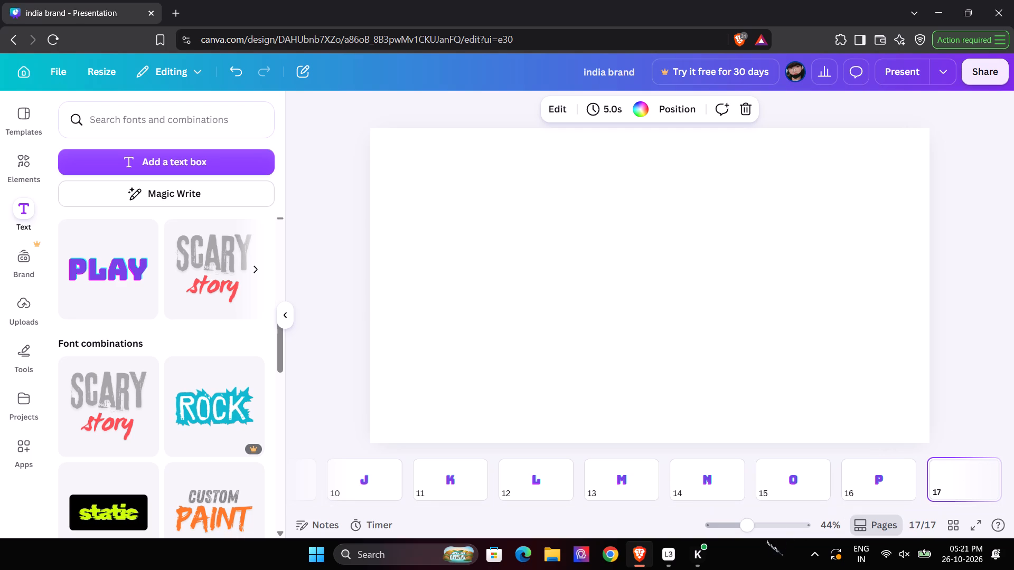
pyautogui.click(956, 461)
pyautogui.click(120, 275)
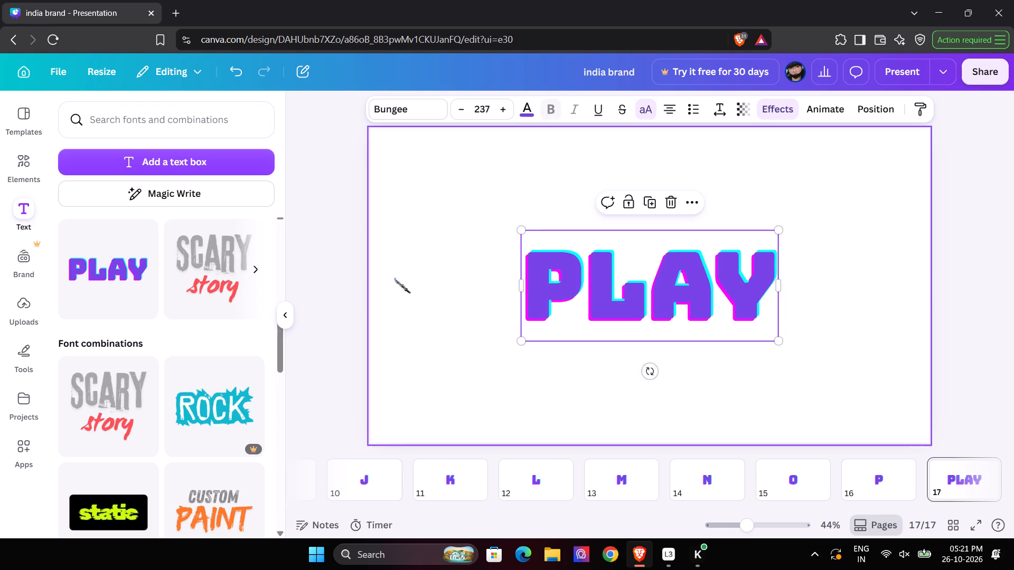
pyautogui.doubleClick(595, 287)
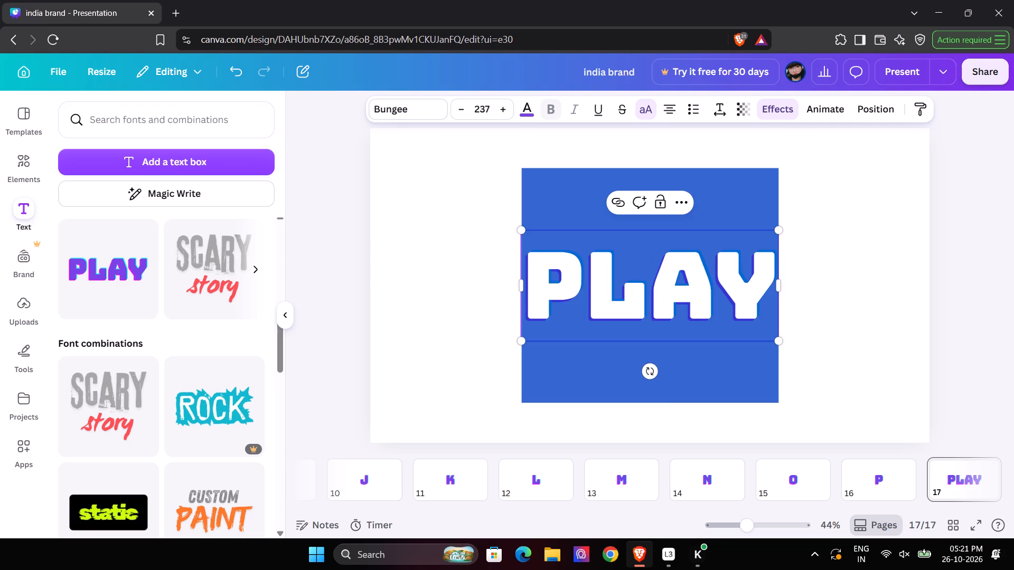
pyautogui.press('BackSpace')
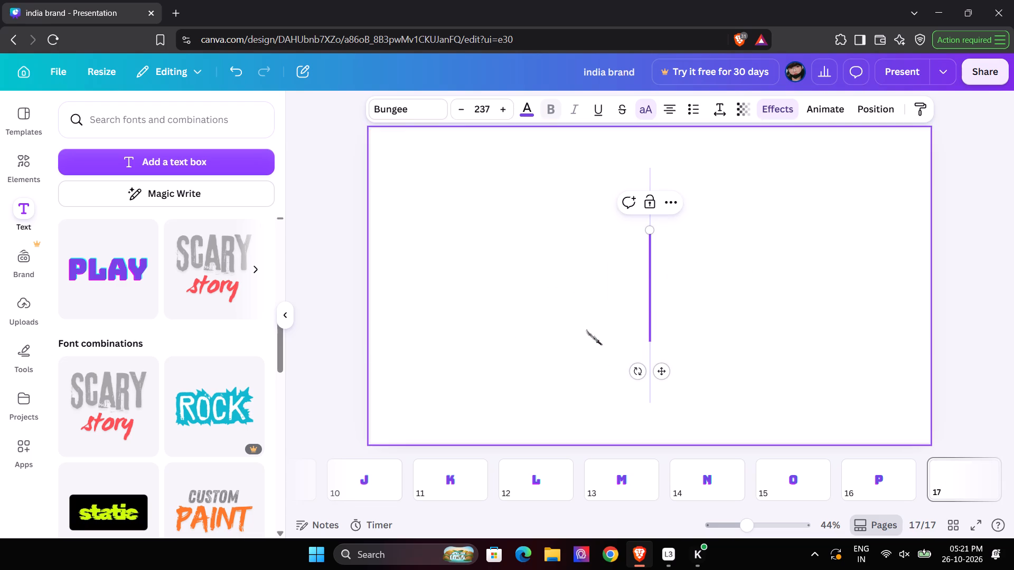
pyautogui.press('q')
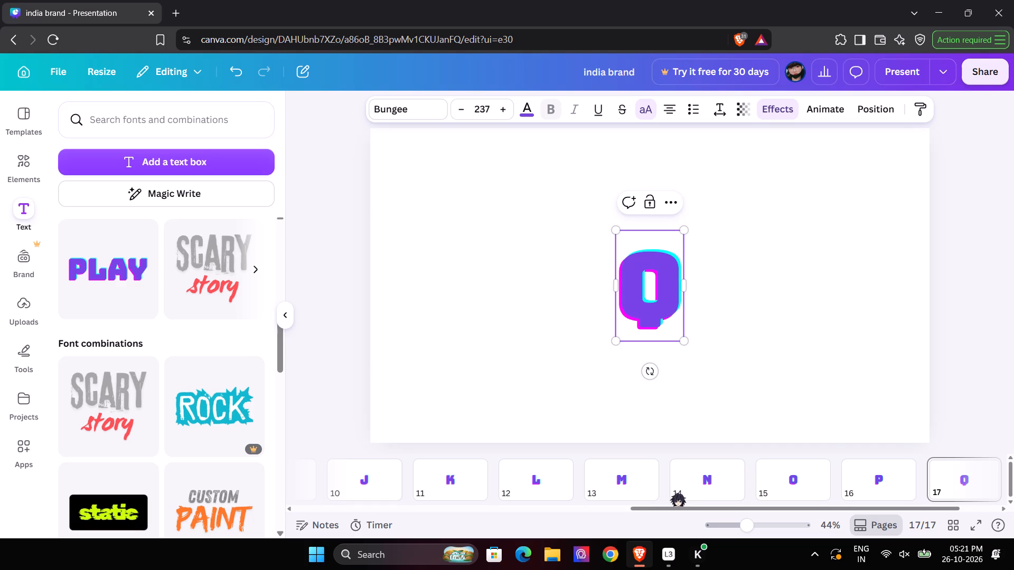
# Add page 18 and try to enter the letter R directly on the empty page.
pyautogui.hscroll(-2, 998, 479)
pyautogui.click(954, 478)
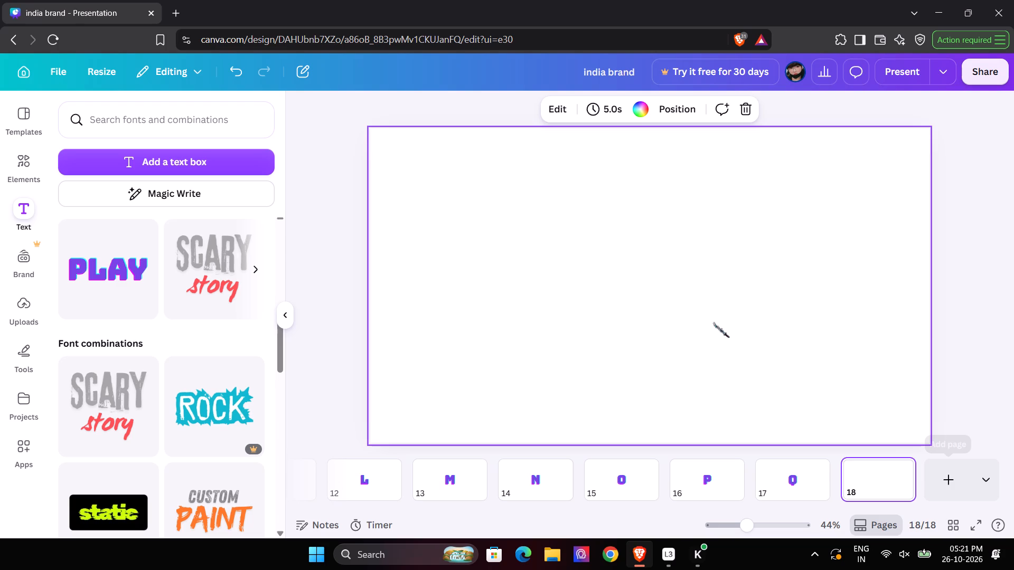
pyautogui.press('r')
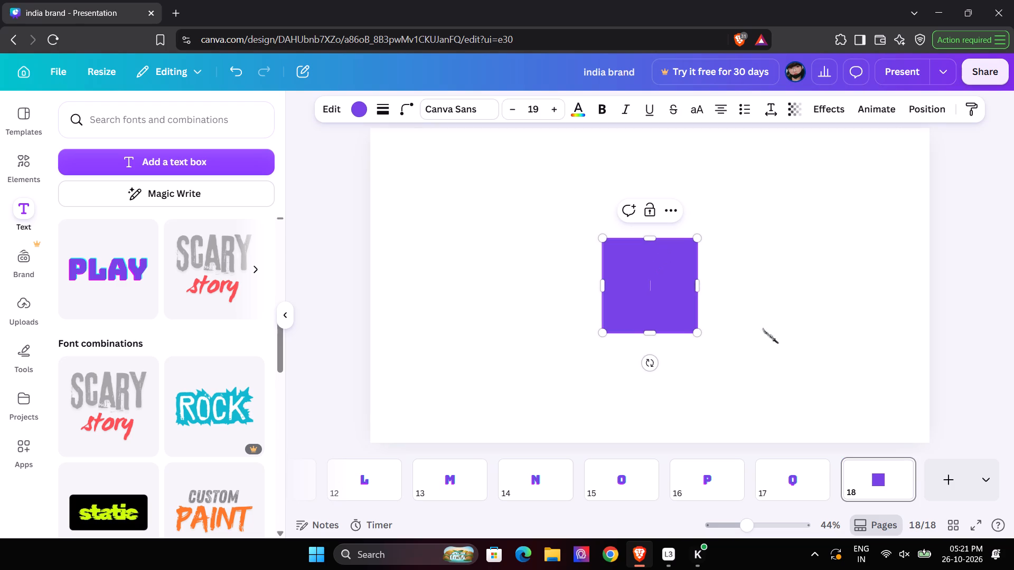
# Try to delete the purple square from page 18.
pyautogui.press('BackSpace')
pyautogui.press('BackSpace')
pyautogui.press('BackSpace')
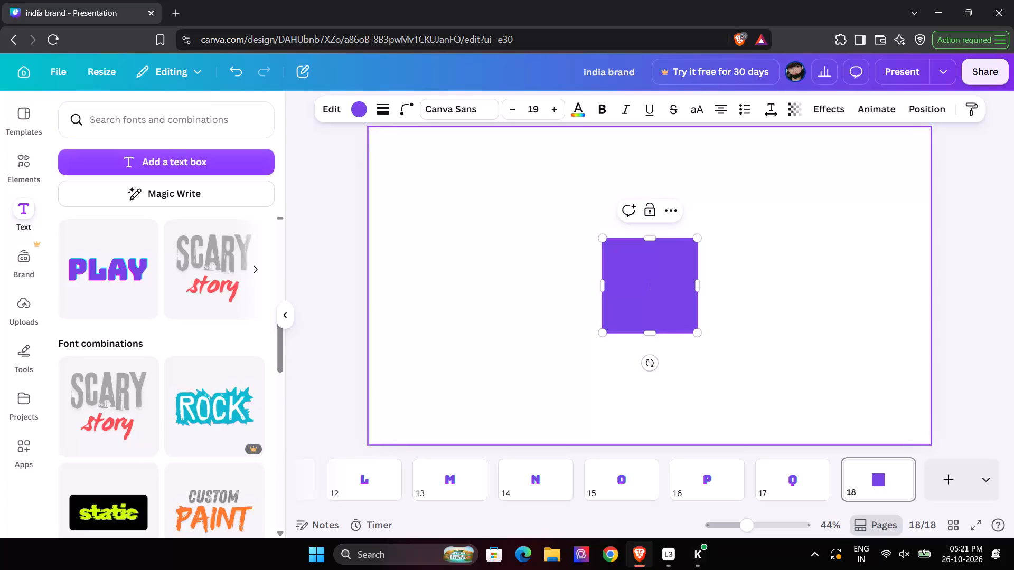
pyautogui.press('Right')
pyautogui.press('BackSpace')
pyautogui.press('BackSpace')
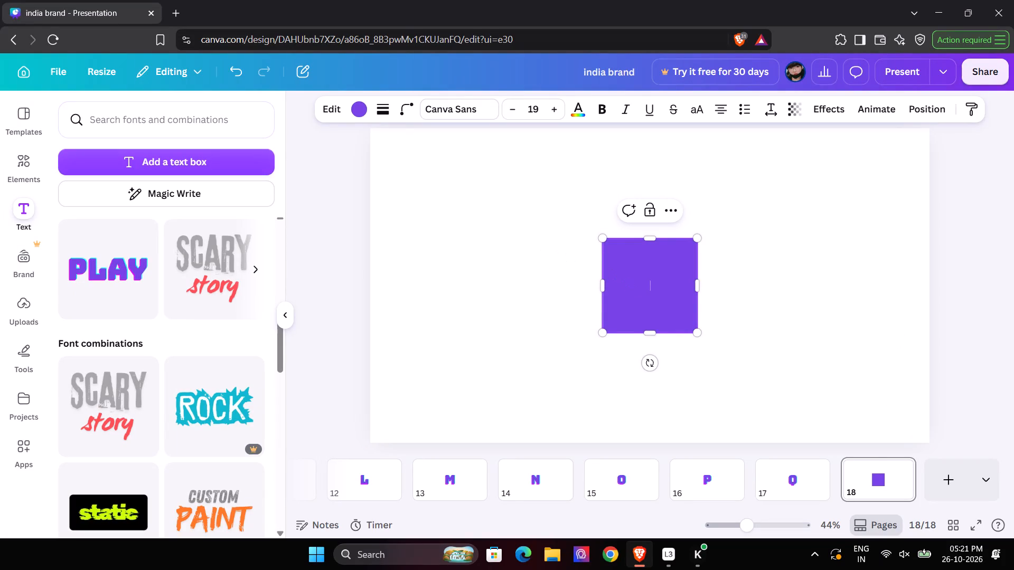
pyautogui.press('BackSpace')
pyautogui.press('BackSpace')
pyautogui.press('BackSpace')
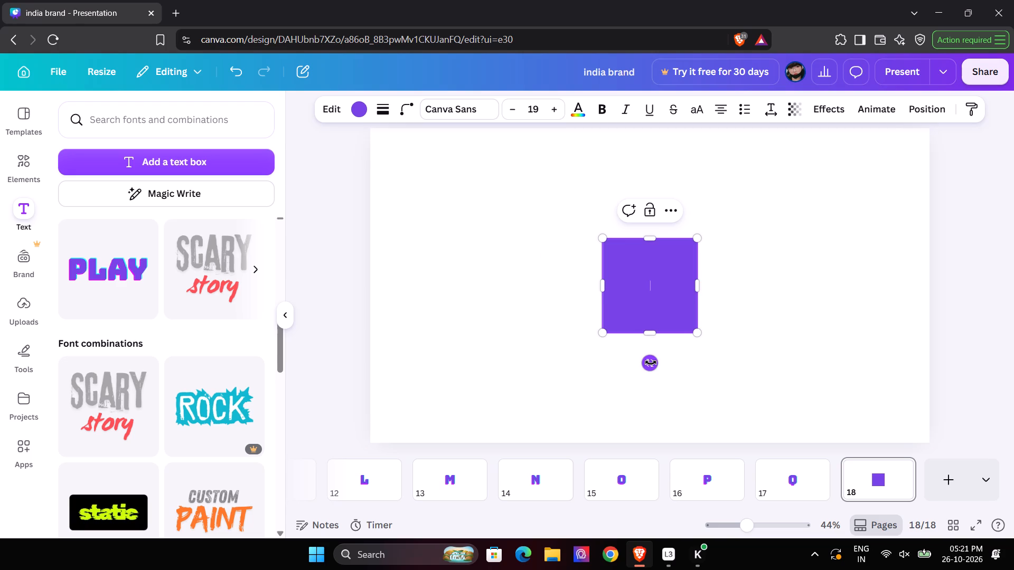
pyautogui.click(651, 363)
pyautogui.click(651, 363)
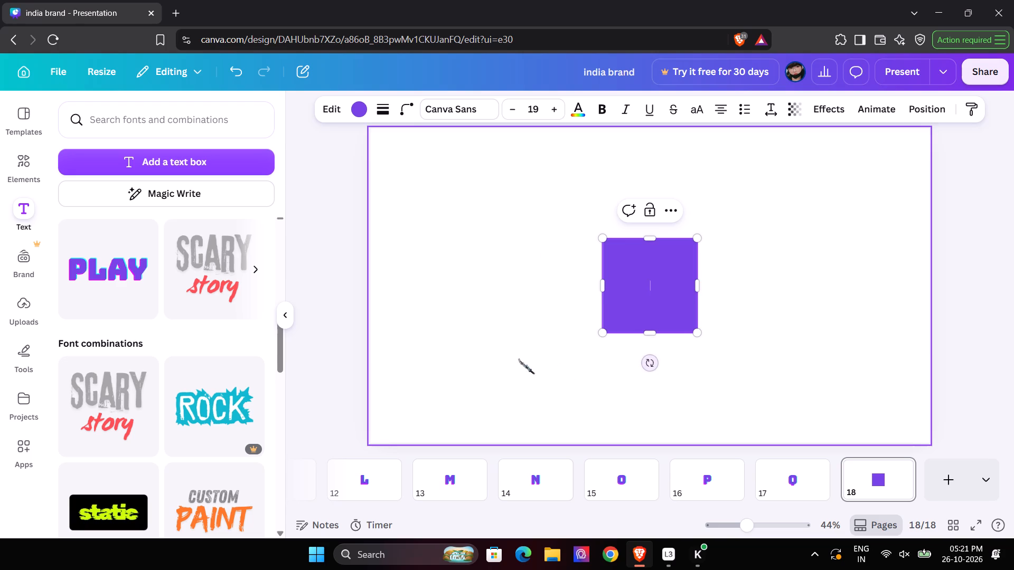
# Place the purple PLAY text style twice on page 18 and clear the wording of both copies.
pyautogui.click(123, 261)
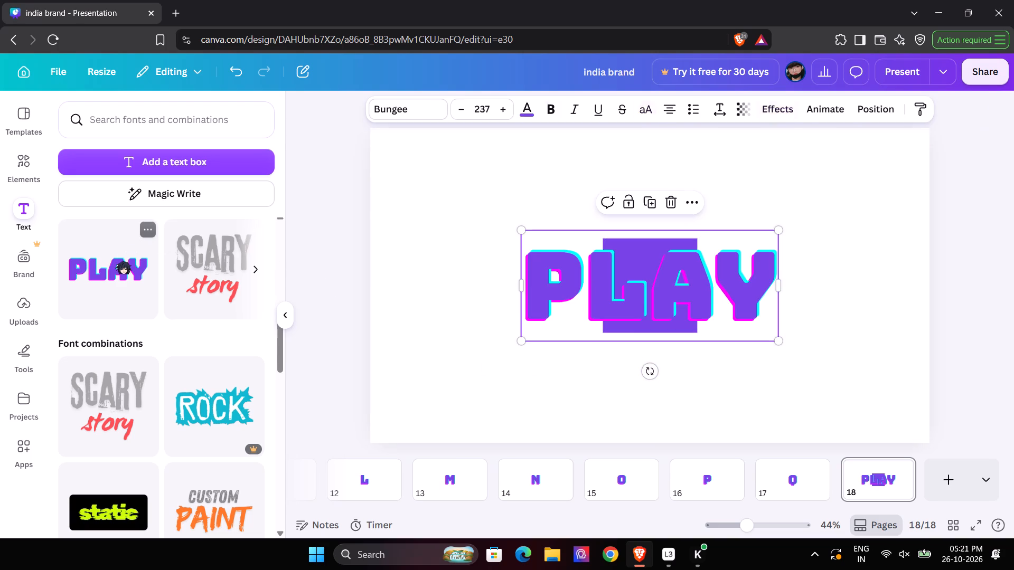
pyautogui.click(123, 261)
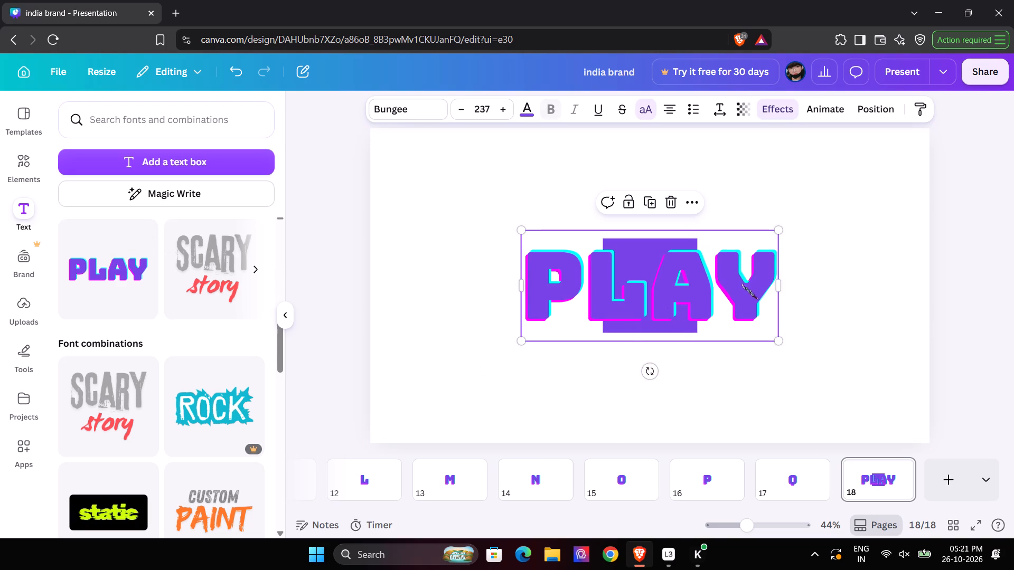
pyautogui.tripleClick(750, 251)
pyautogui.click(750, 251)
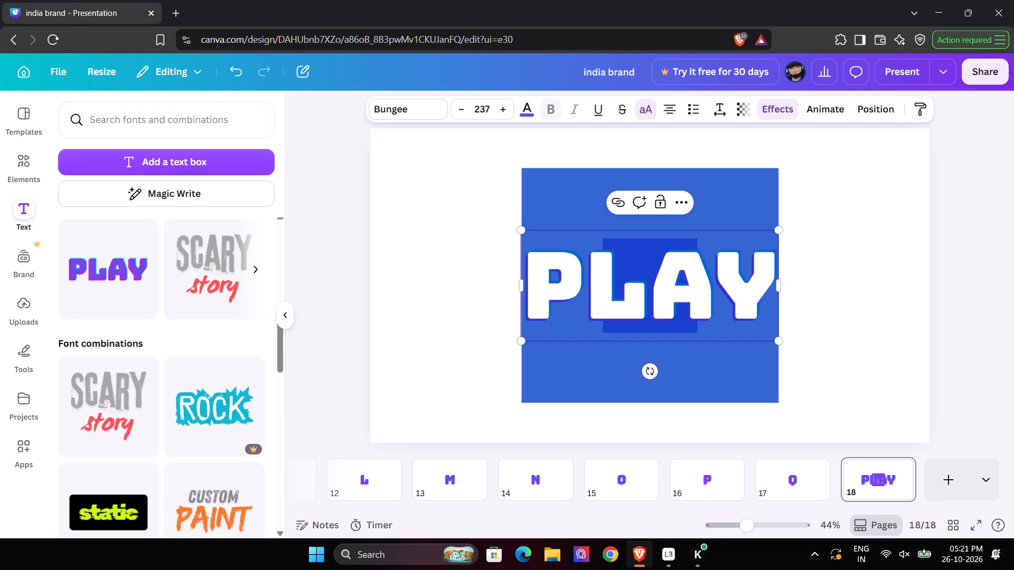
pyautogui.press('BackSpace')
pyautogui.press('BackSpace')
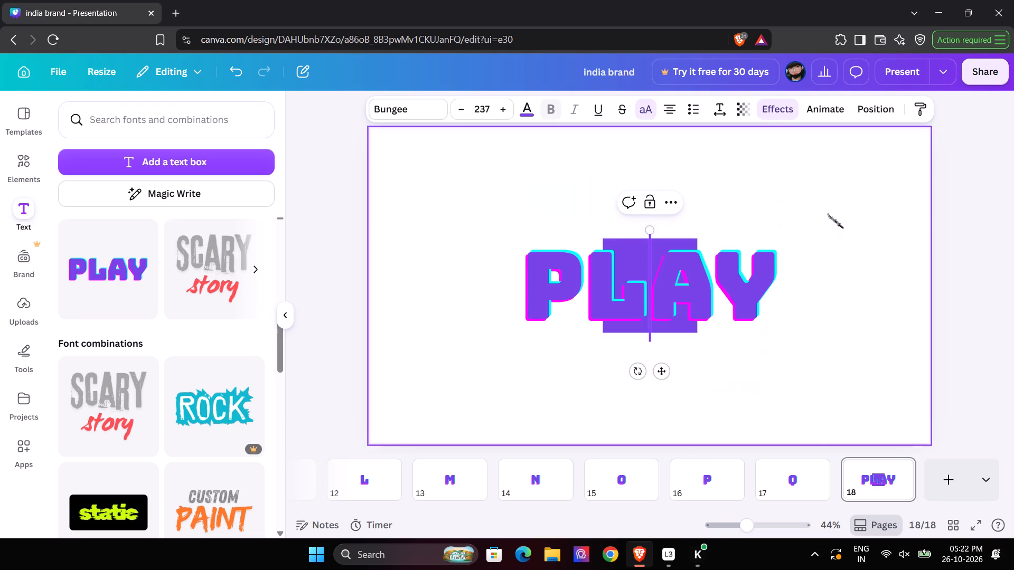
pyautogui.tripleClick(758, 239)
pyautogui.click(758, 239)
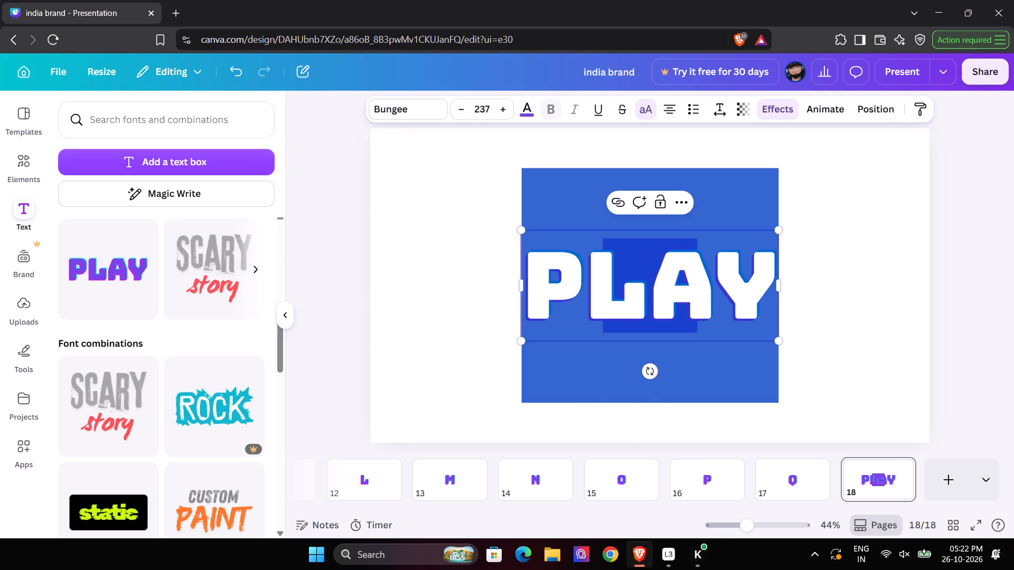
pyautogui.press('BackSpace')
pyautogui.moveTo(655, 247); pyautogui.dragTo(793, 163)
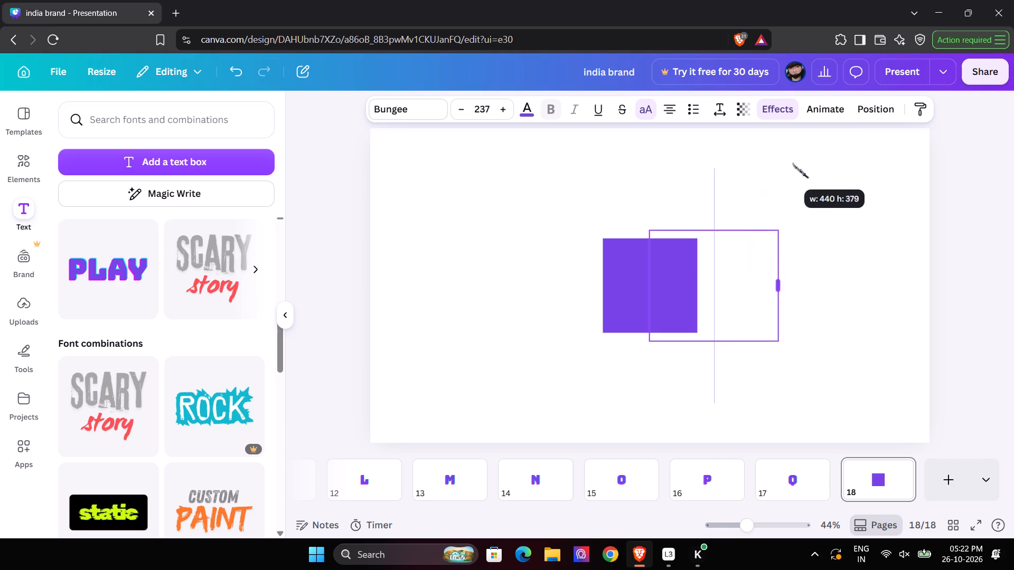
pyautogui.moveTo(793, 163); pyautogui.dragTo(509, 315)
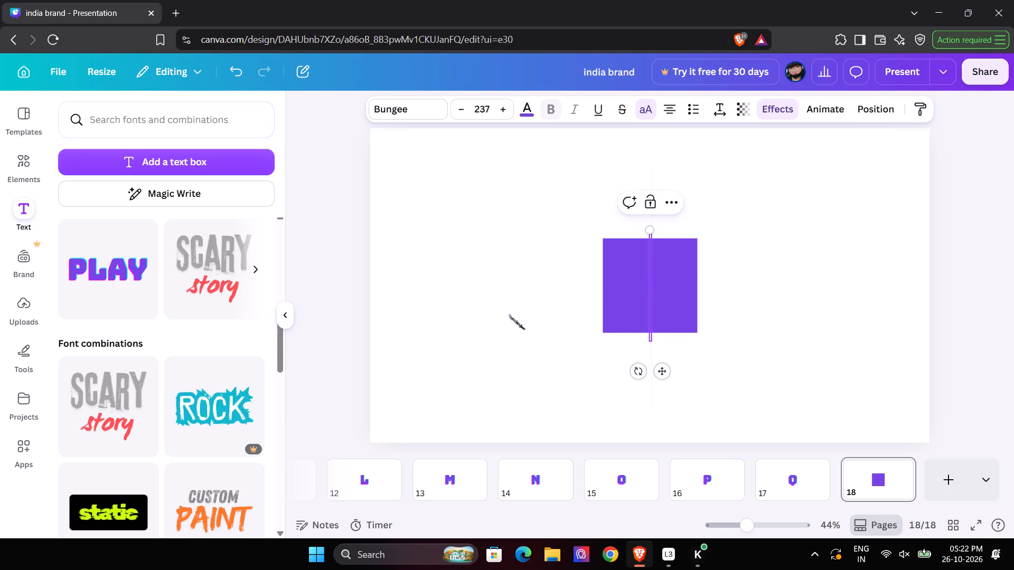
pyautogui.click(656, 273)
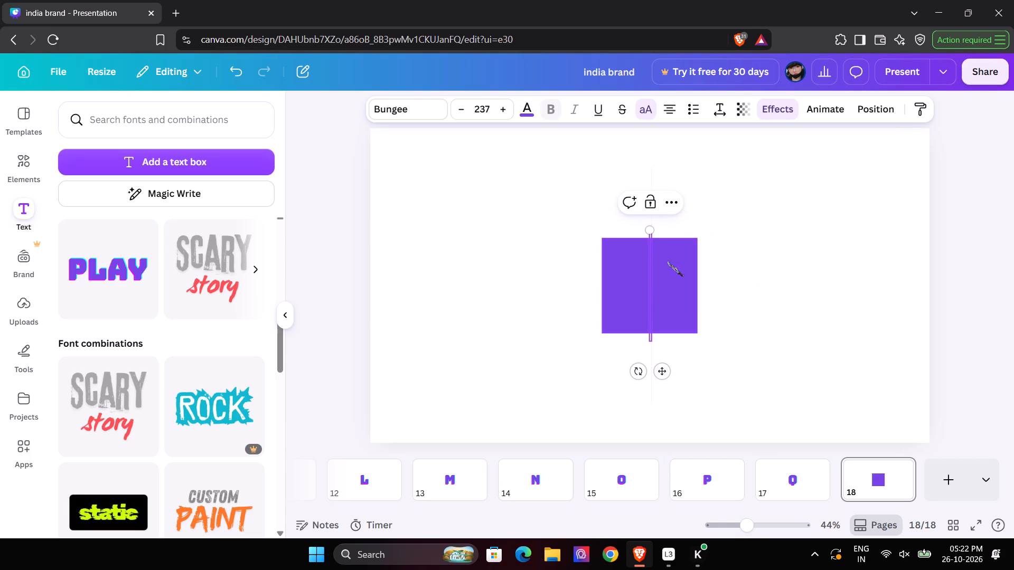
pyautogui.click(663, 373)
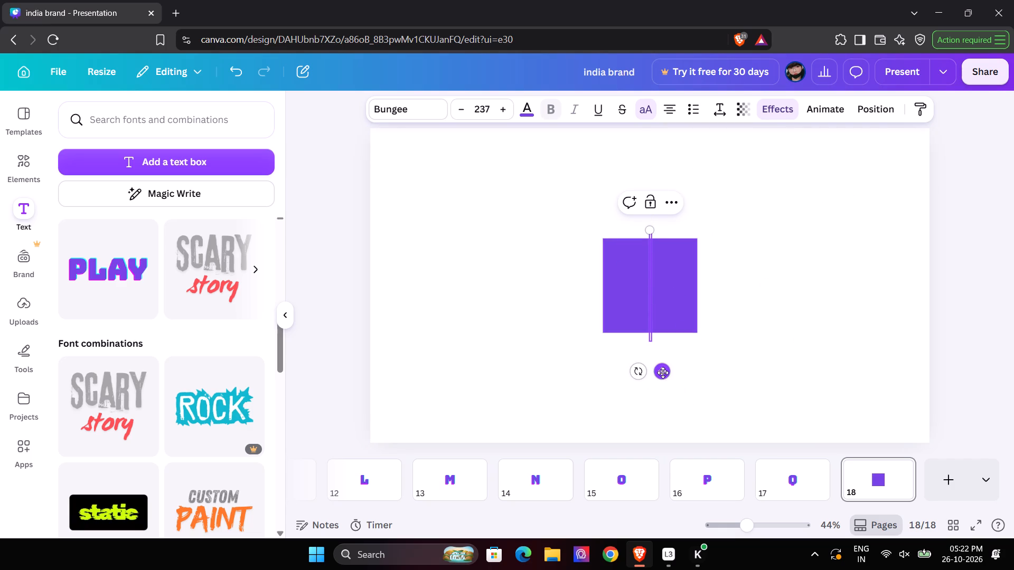
# Select the purple square on page 18 and shrink its height to a thin horizontal line.
pyautogui.tripleClick(666, 296)
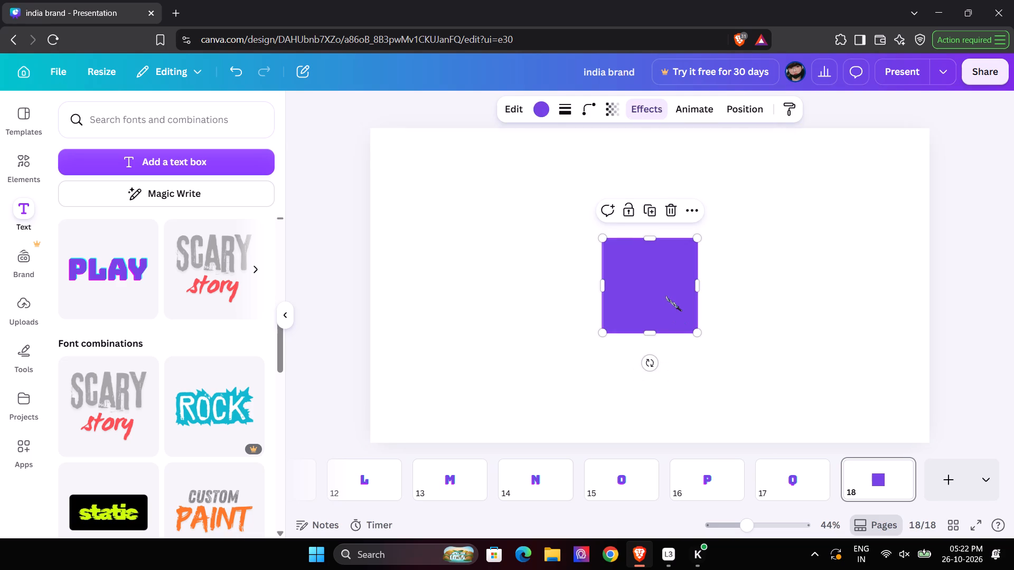
pyautogui.click(666, 296)
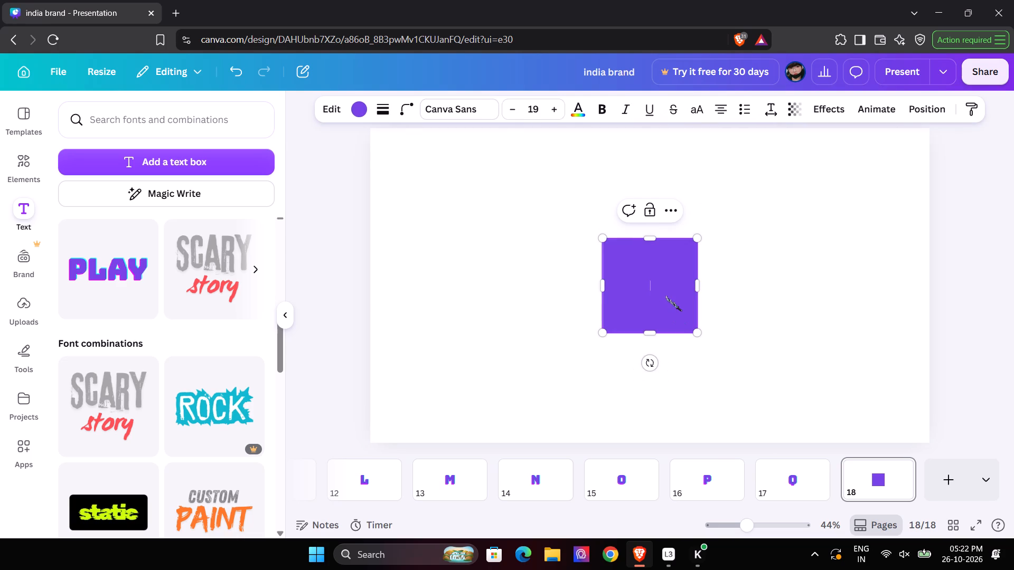
pyautogui.click(665, 202)
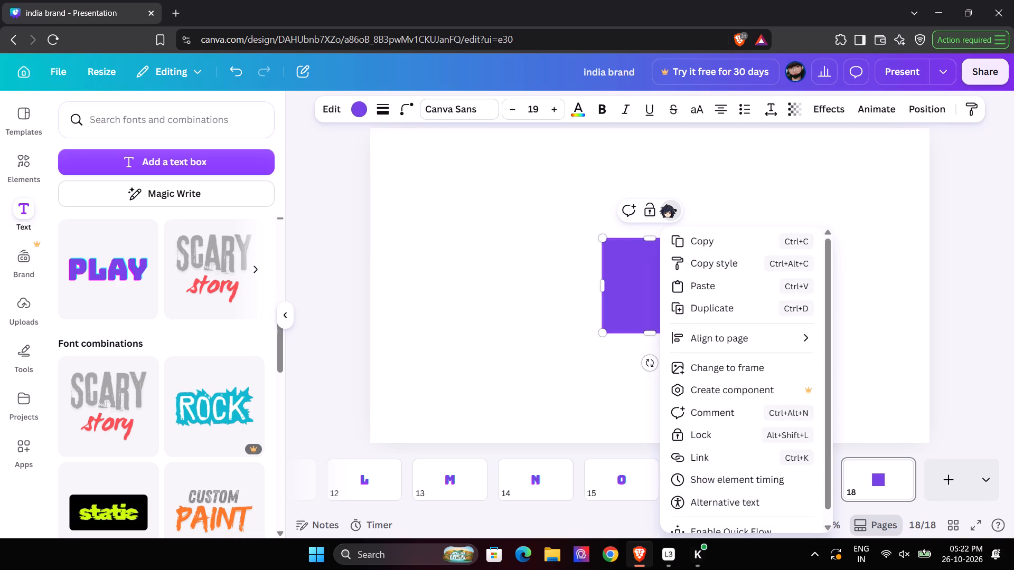
pyautogui.moveTo(612, 239); pyautogui.dragTo(778, 376)
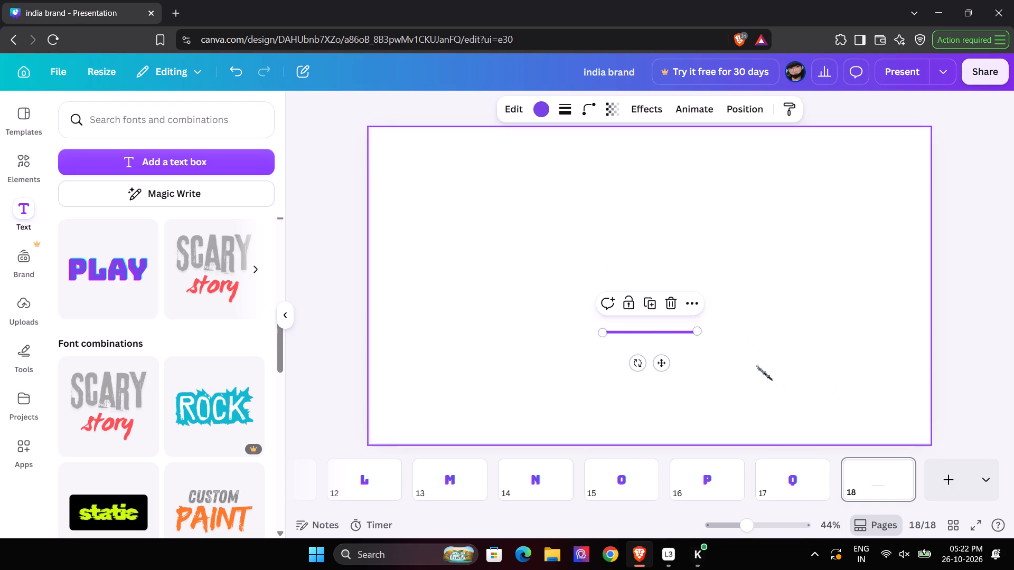
# Delete the thin purple line from page 18.
pyautogui.click(674, 309)
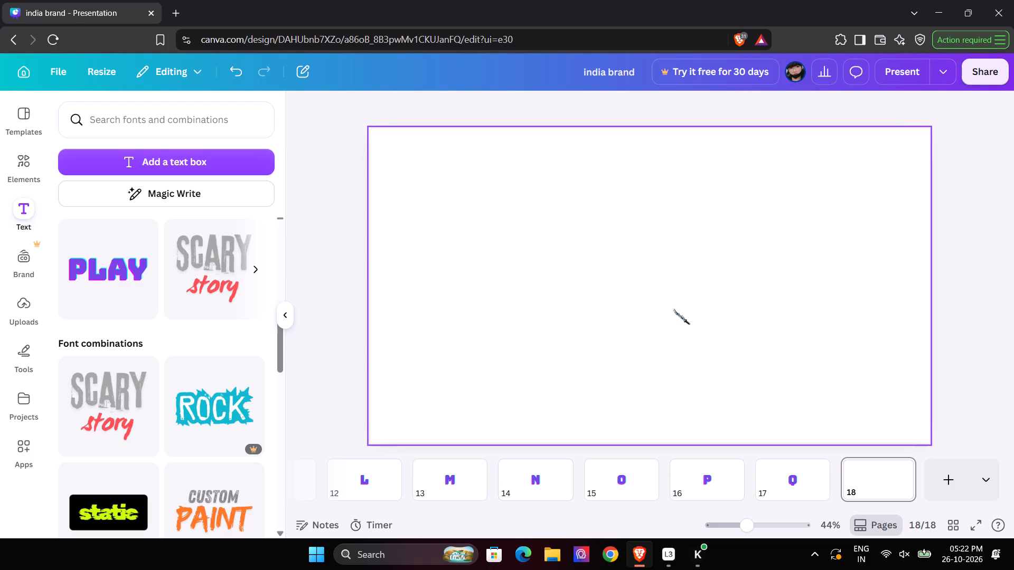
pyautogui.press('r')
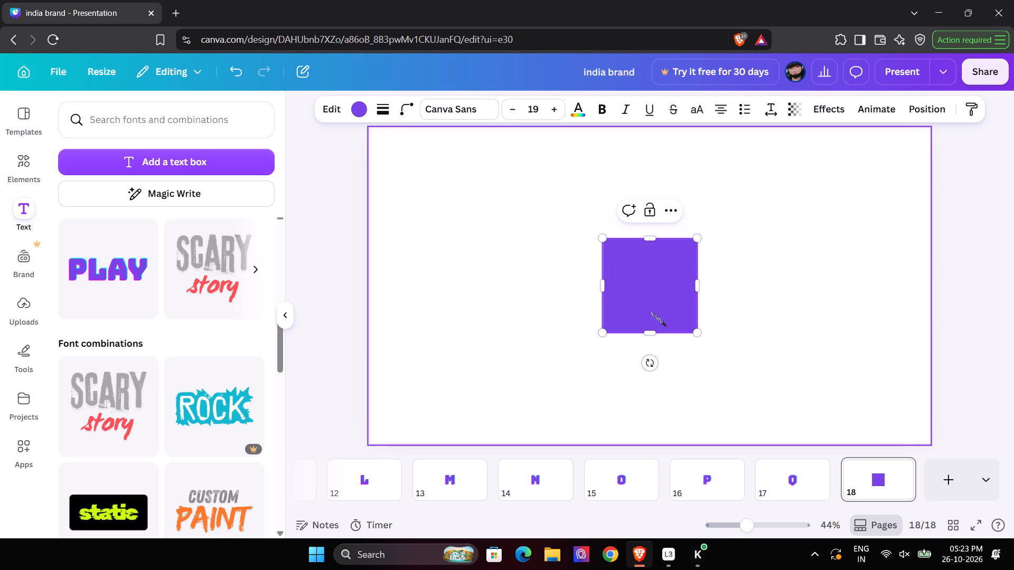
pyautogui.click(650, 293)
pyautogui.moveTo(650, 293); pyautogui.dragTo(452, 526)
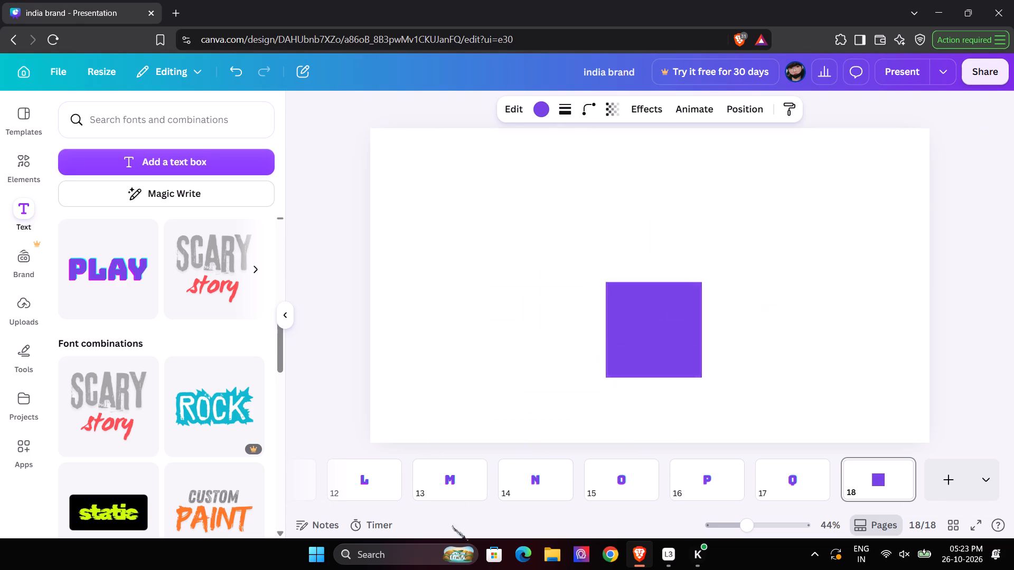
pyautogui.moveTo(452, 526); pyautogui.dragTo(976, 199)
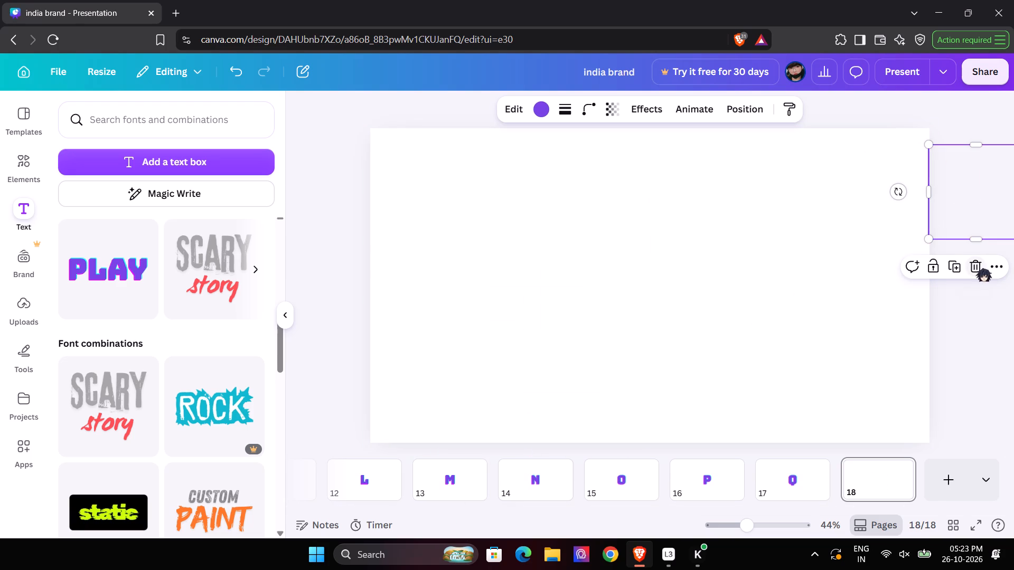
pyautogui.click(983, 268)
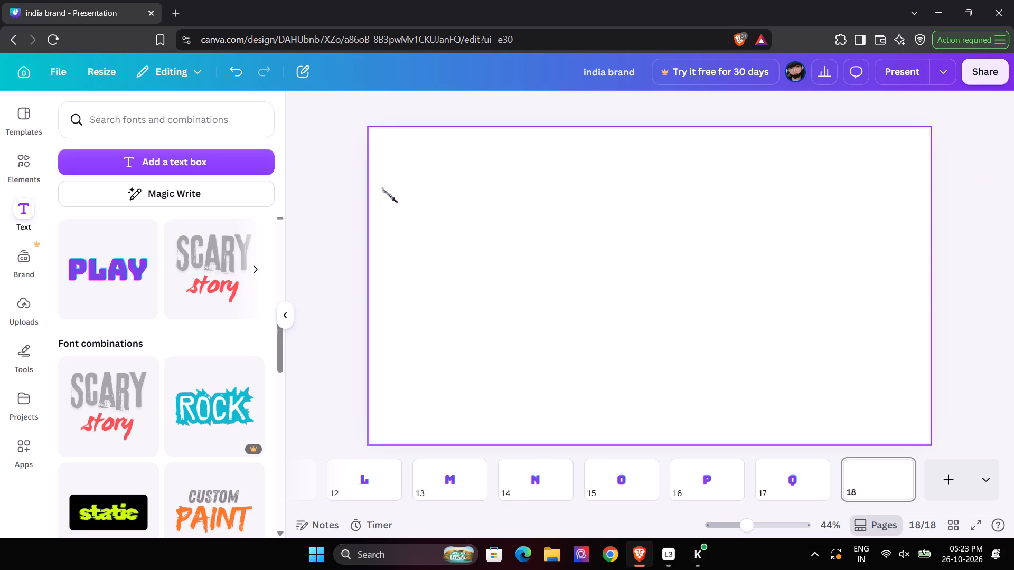
# Place the purple PLAY text style on page 18 and replace its wording with the letter R.
pyautogui.click(111, 281)
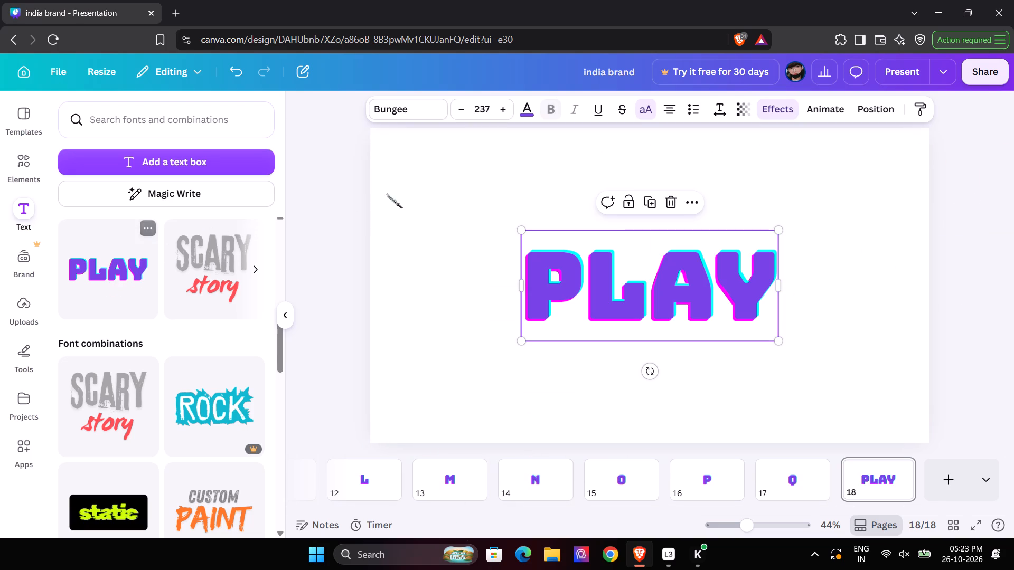
pyautogui.tripleClick(626, 250)
pyautogui.press('BackSpace')
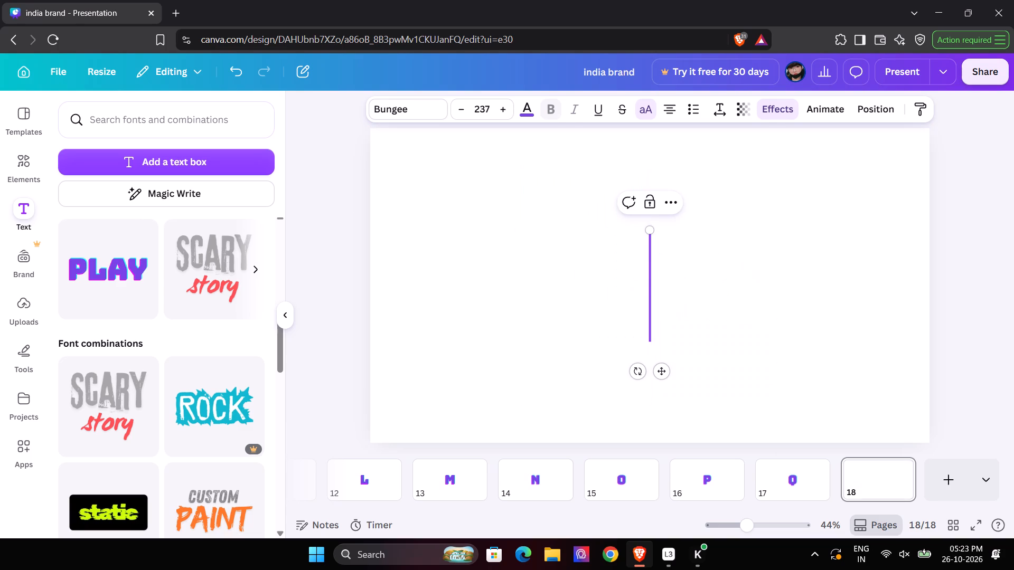
pyautogui.press('r')
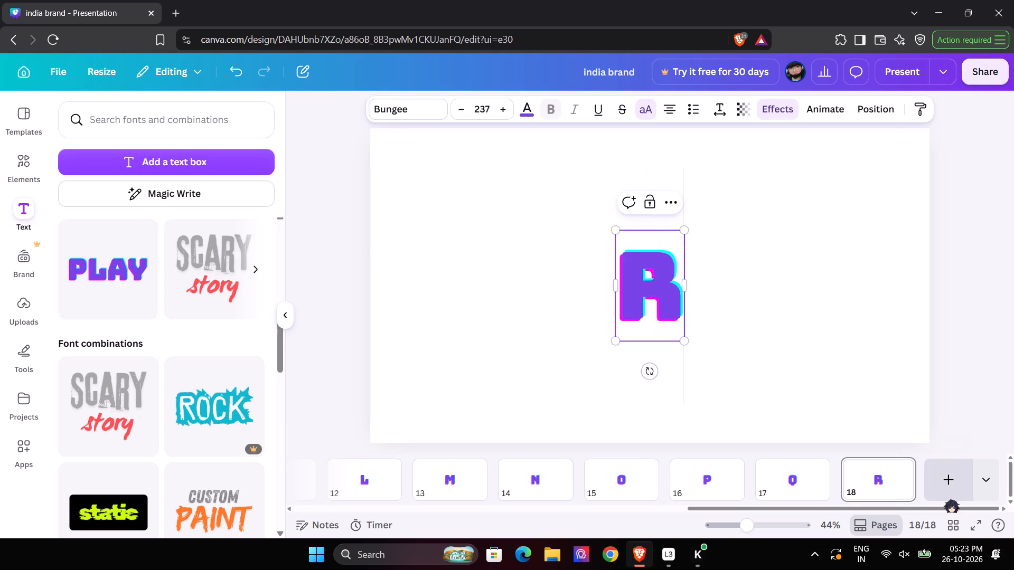
# Add page 19, place the purple PLAY text style on it and replace its wording with the letter S.
pyautogui.click(947, 476)
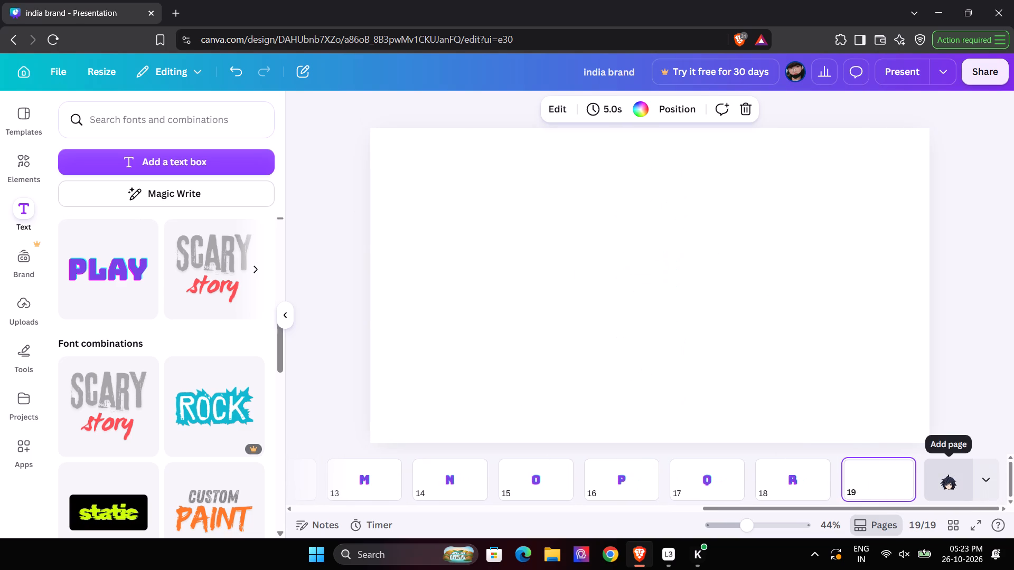
pyautogui.click(104, 242)
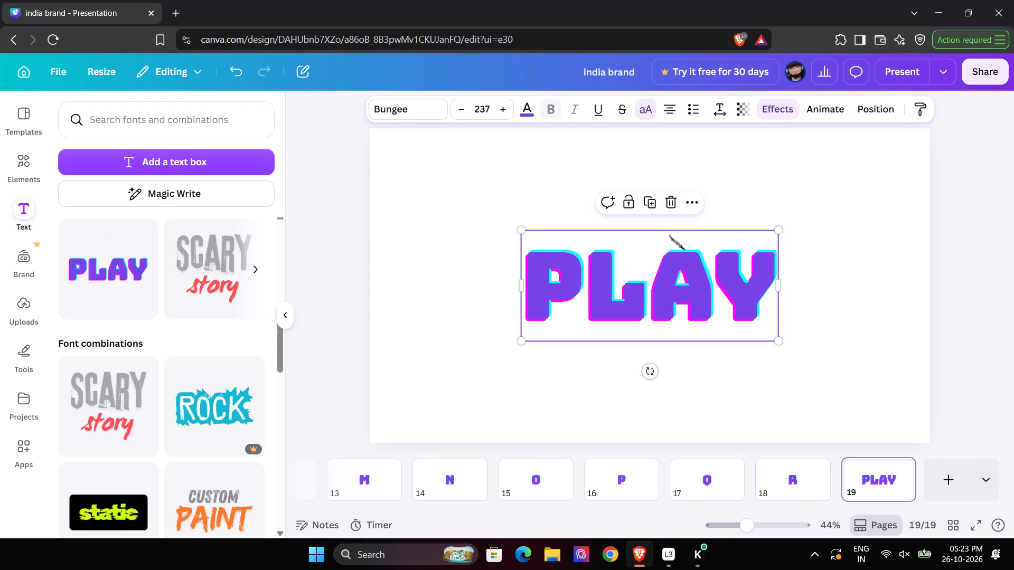
pyautogui.doubleClick(682, 286)
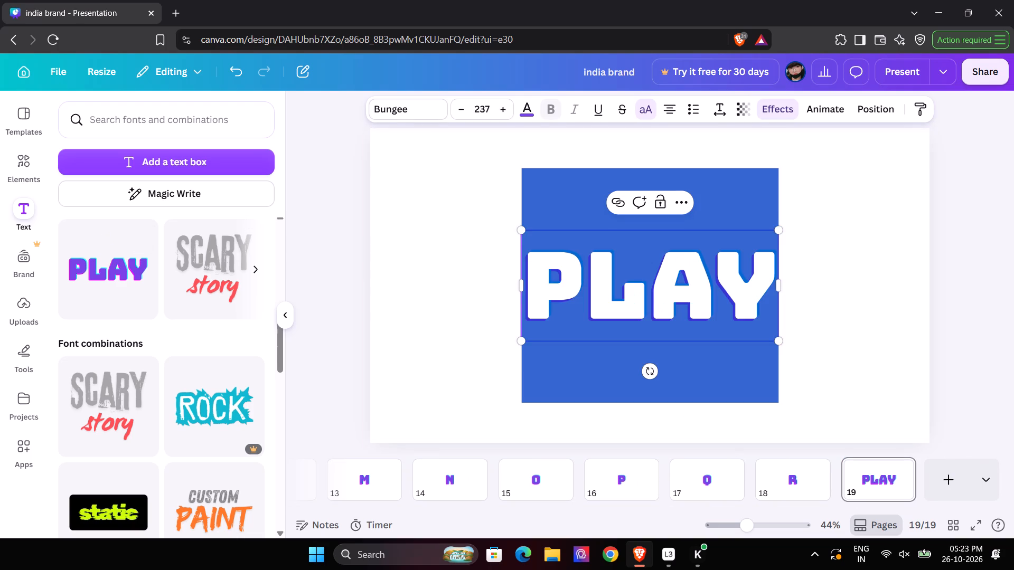
pyautogui.press('BackSpace')
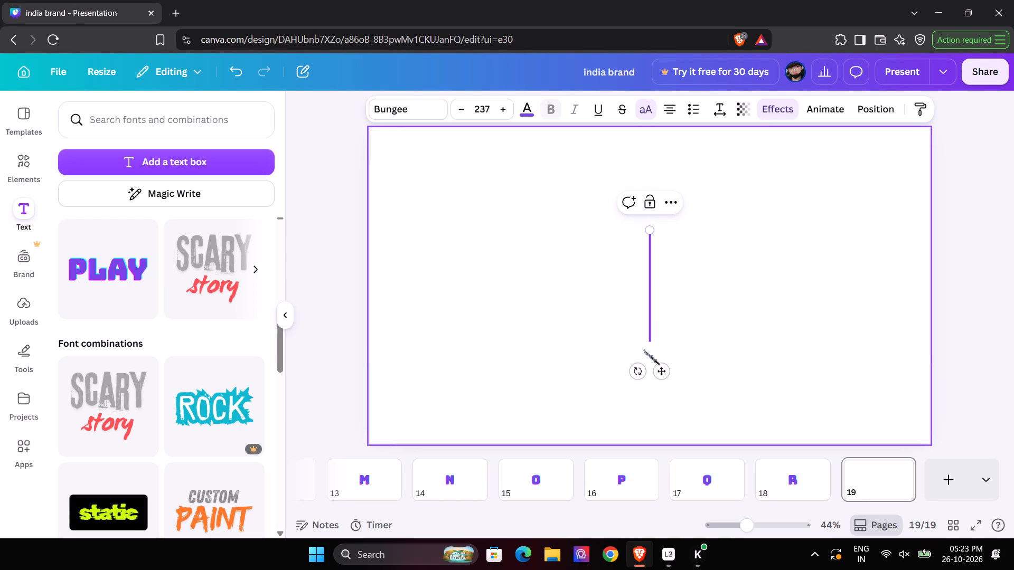
pyautogui.press('s')
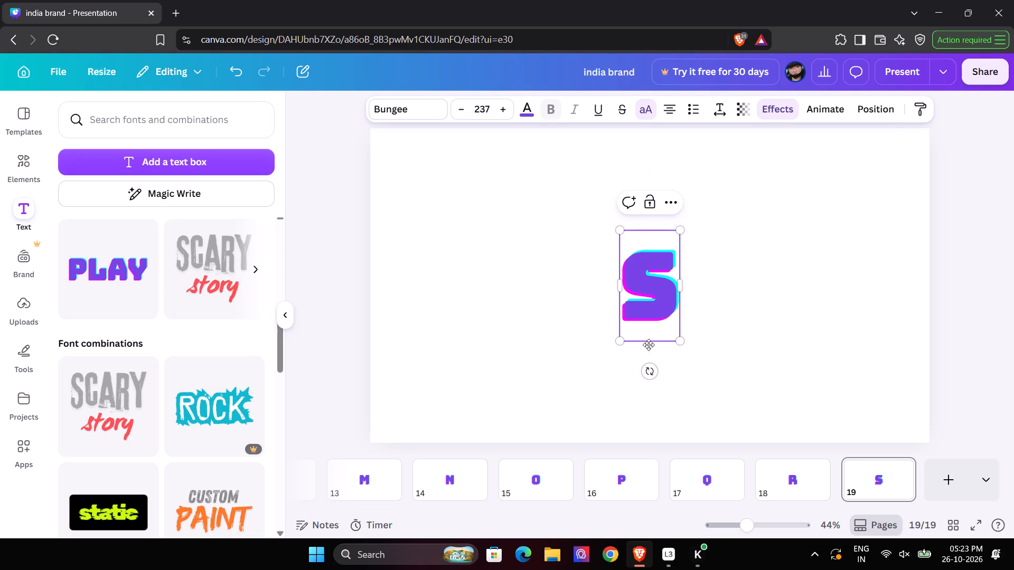
# Add page 20, place the purple PLAY text style on it and replace its wording with the letter T.
pyautogui.click(934, 475)
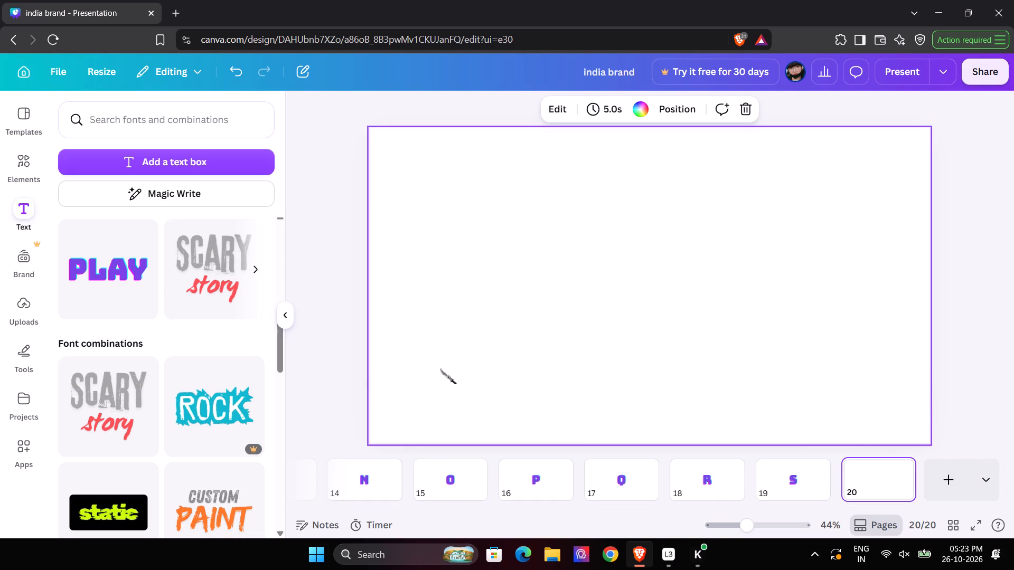
pyautogui.click(112, 288)
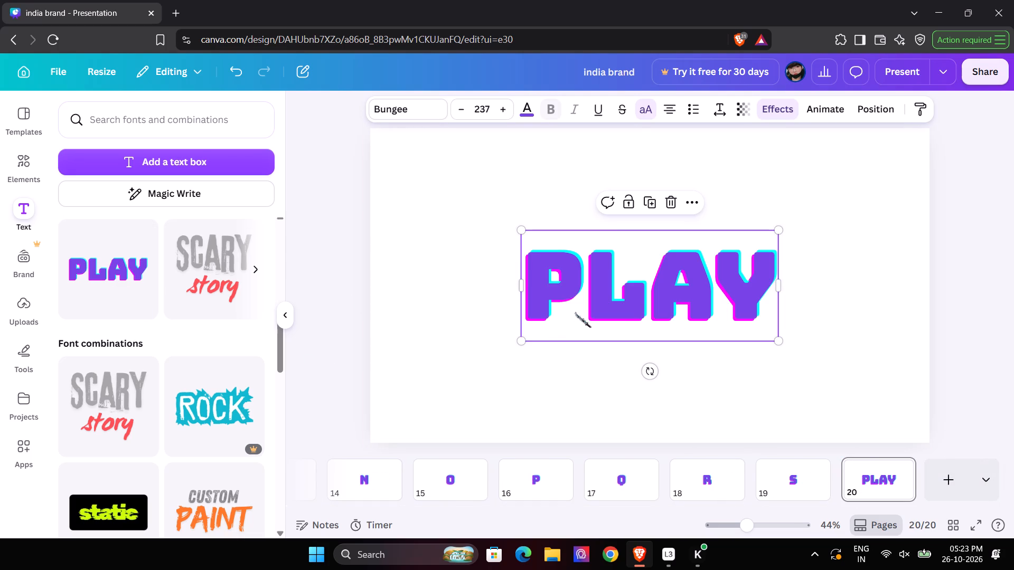
pyautogui.doubleClick(575, 312)
pyautogui.press('\\')
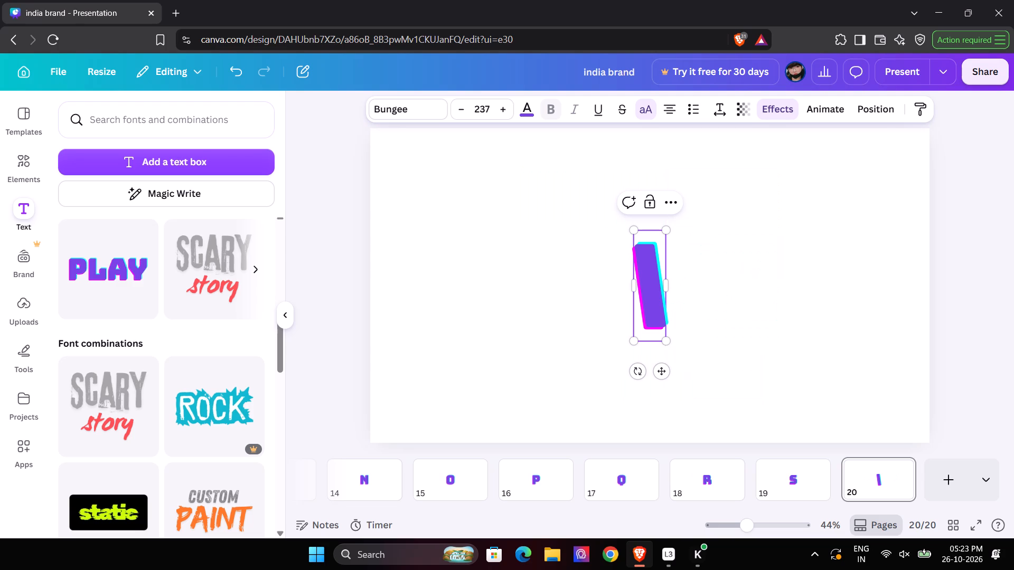
pyautogui.press('BackSpace')
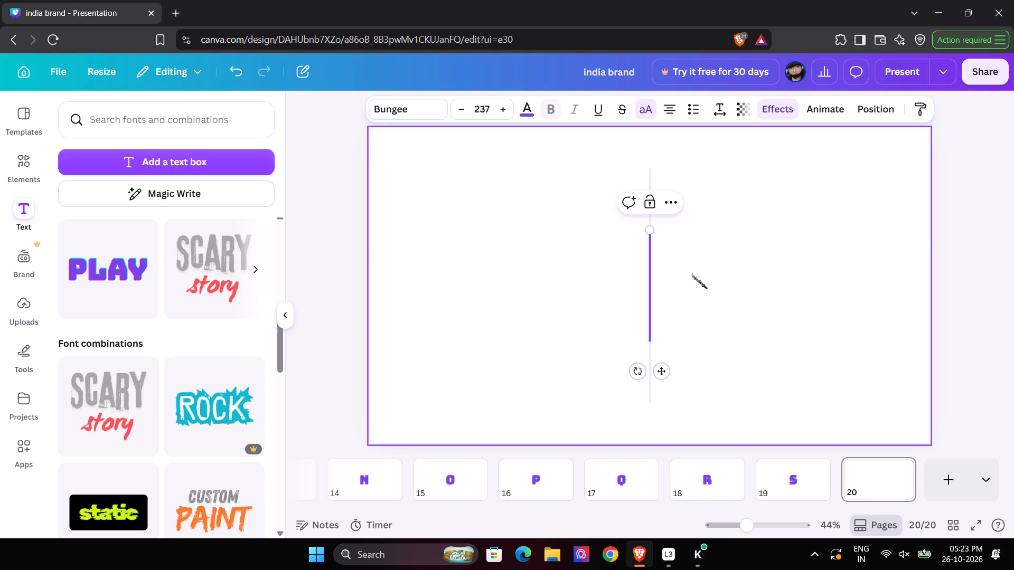
pyautogui.press('t')
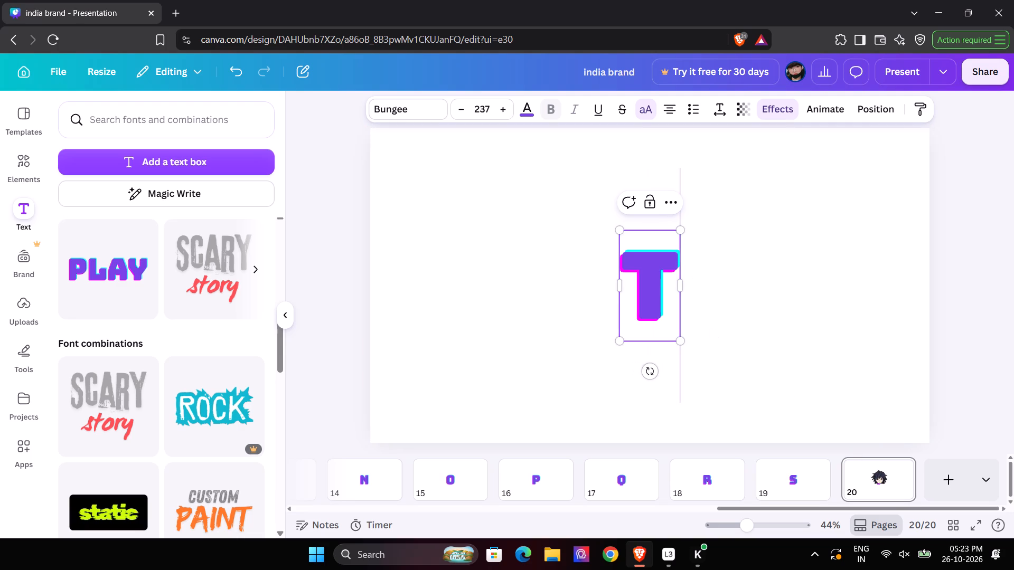
# Add page 21 with the purple PLAY text style, clear the wording of both placed copies and enter a single letter U.
pyautogui.click(949, 484)
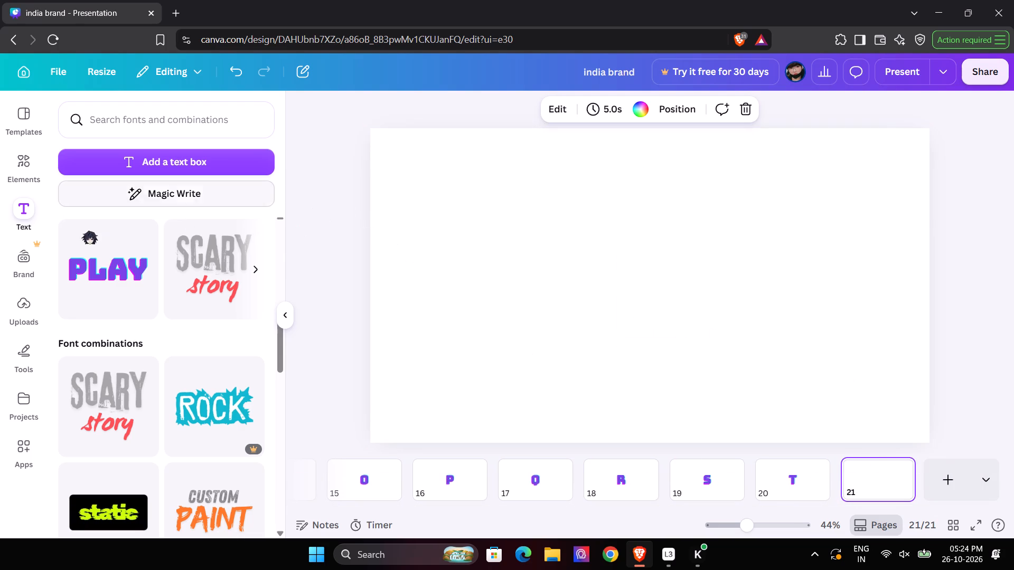
pyautogui.doubleClick(105, 254)
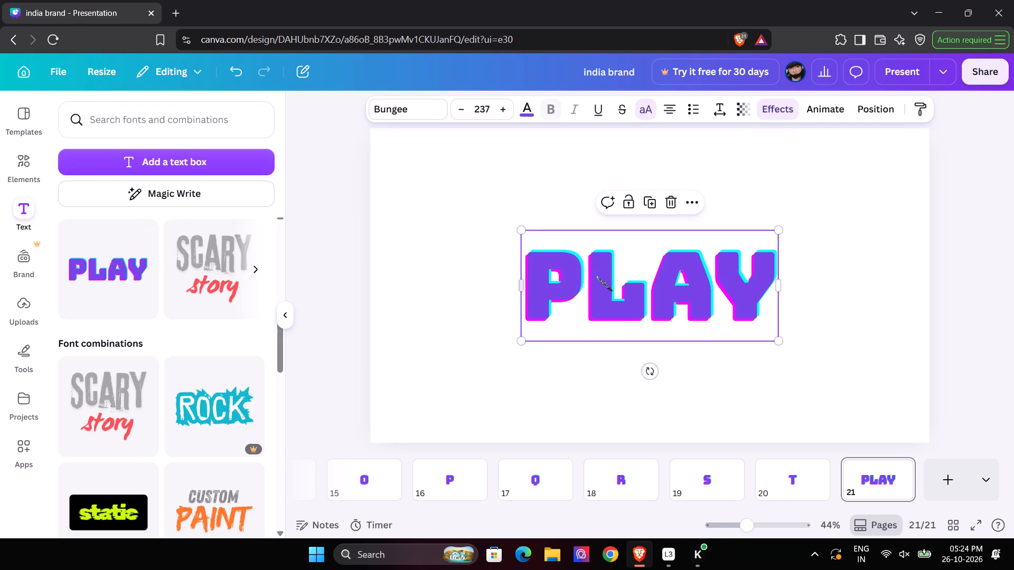
pyautogui.tripleClick(748, 235)
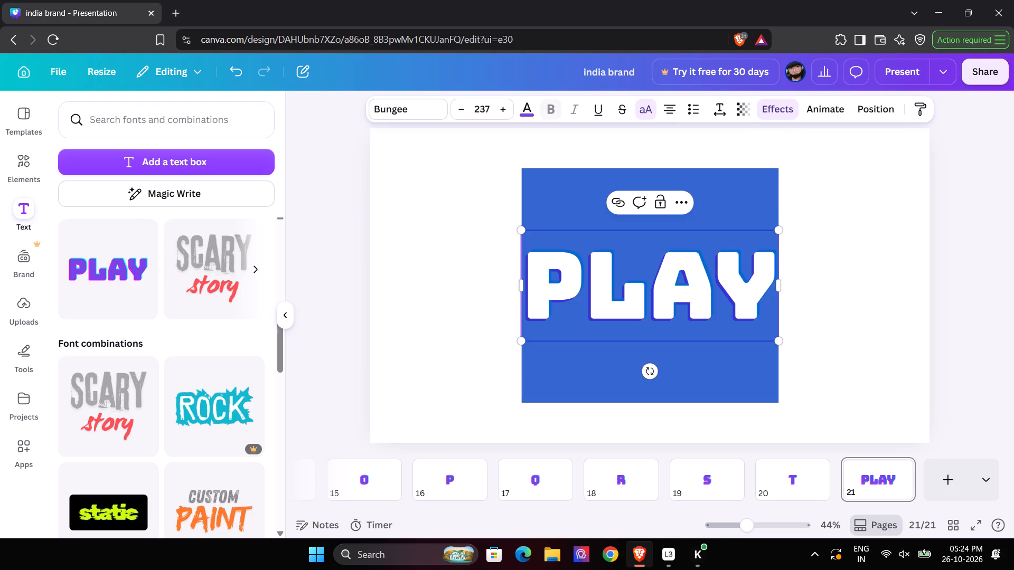
pyautogui.press('BackSpace')
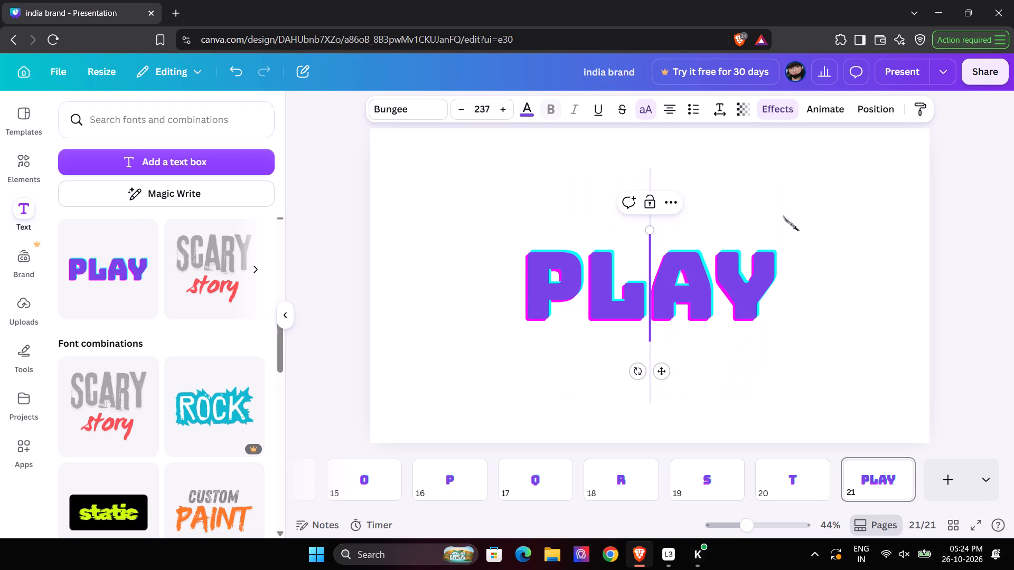
pyautogui.tripleClick(766, 241)
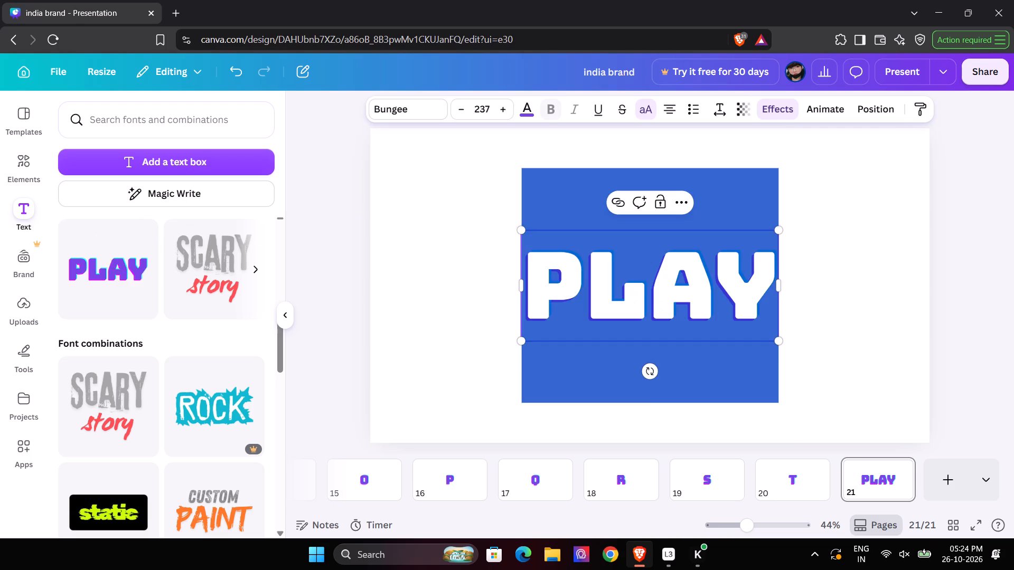
pyautogui.press('BackSpace')
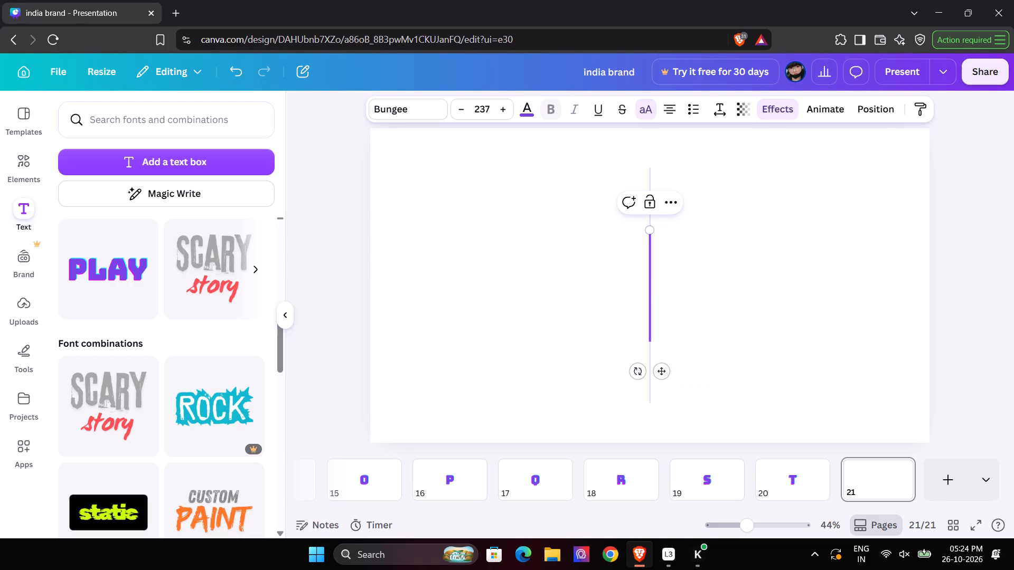
pyautogui.press('u')
pyautogui.press('u')
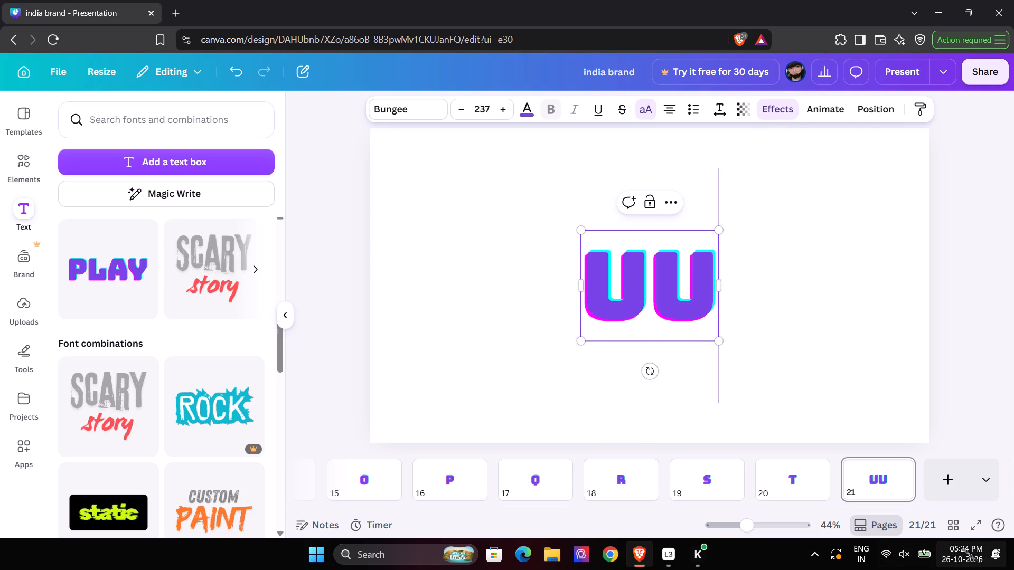
pyautogui.press('BackSpace')
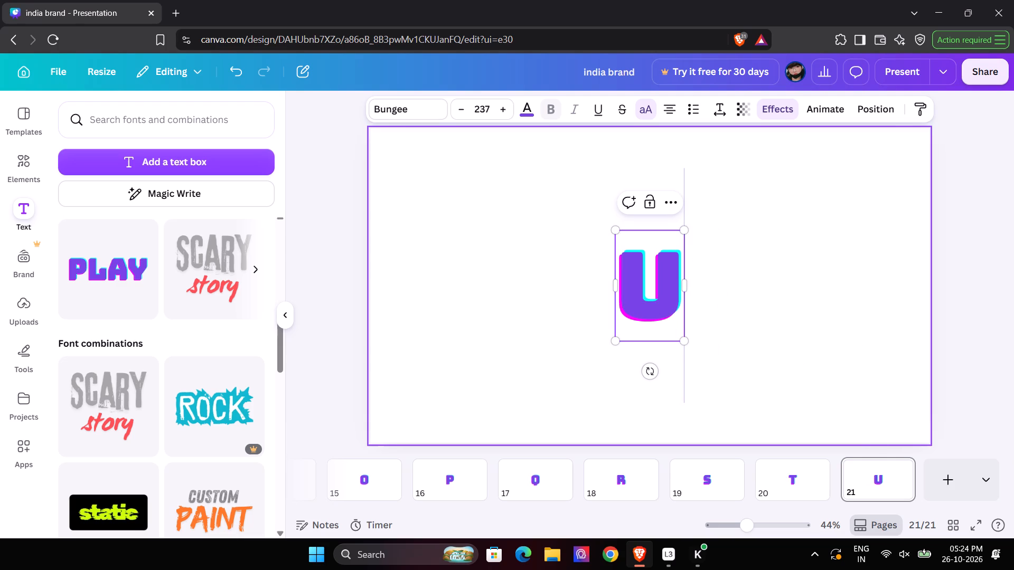
# Add page 22, place the purple PLAY text style on it and replace its wording with the letter V.
pyautogui.click(946, 468)
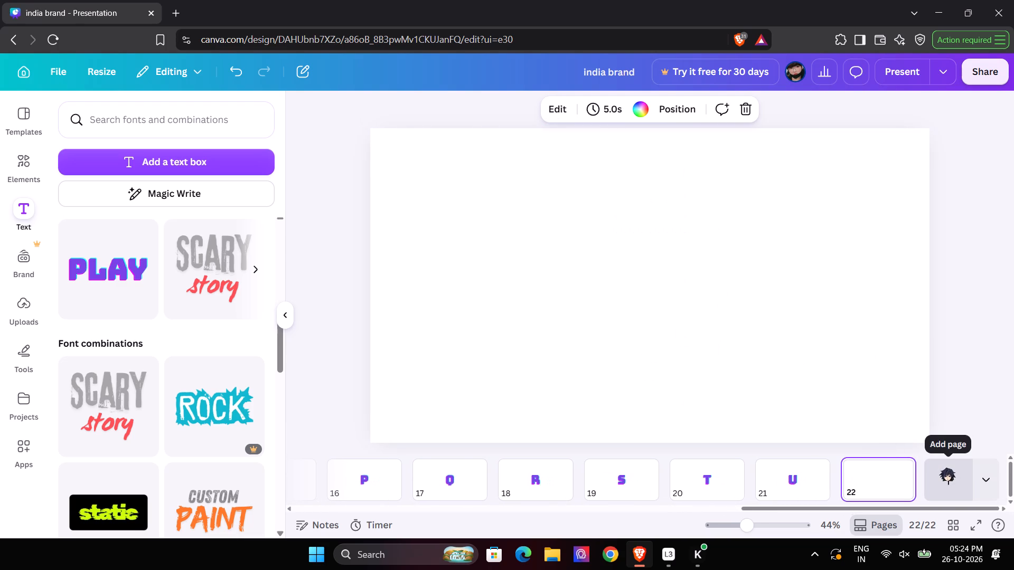
pyautogui.moveTo(946, 468); pyautogui.dragTo(812, 468)
pyautogui.click(111, 269)
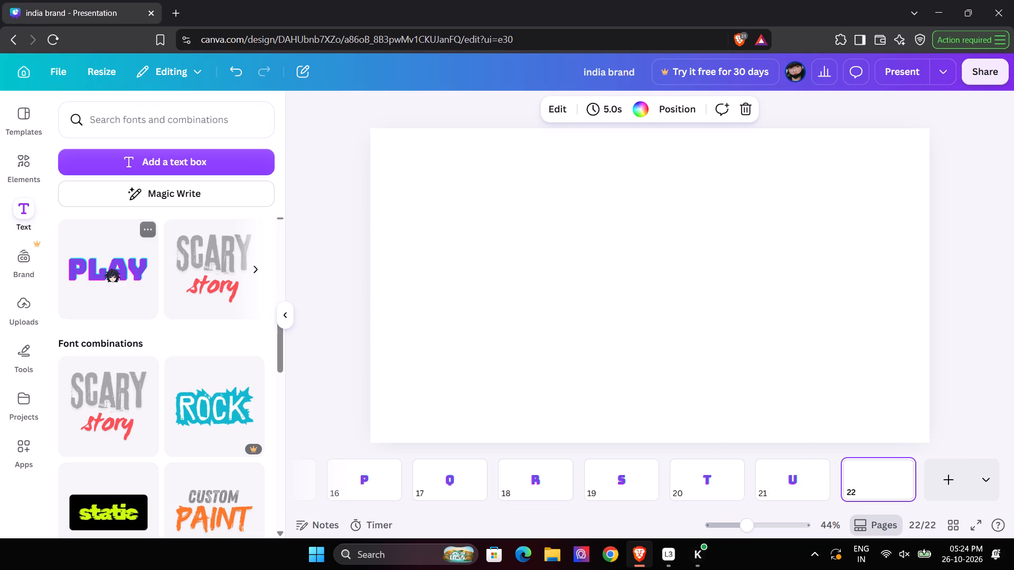
pyautogui.doubleClick(762, 236)
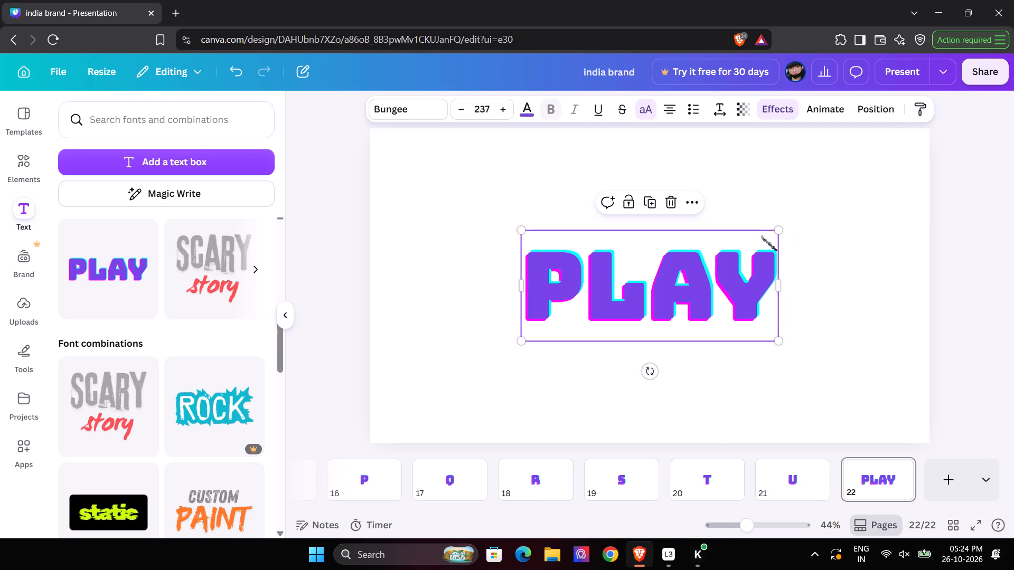
pyautogui.press('BackSpace')
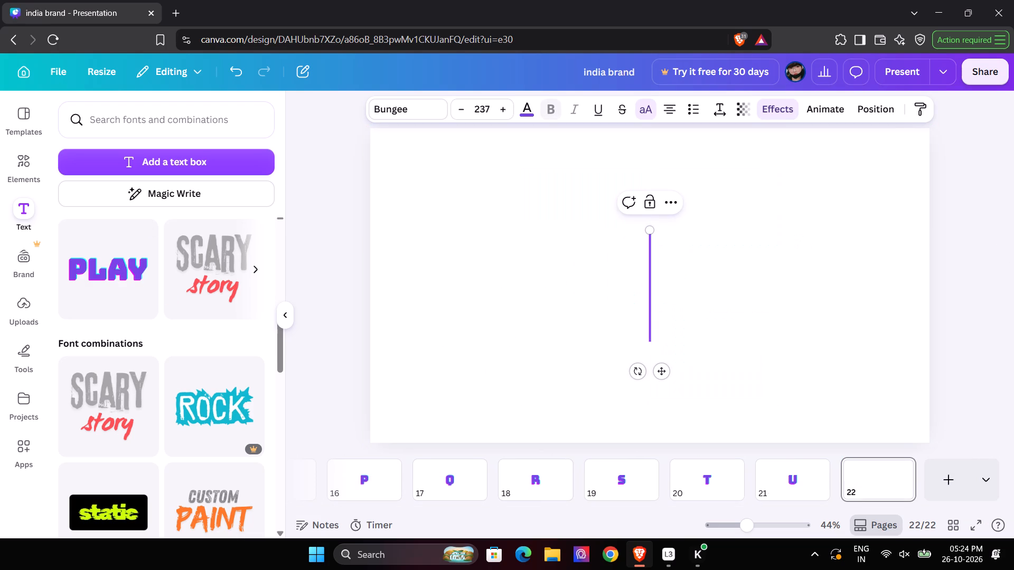
pyautogui.press('v')
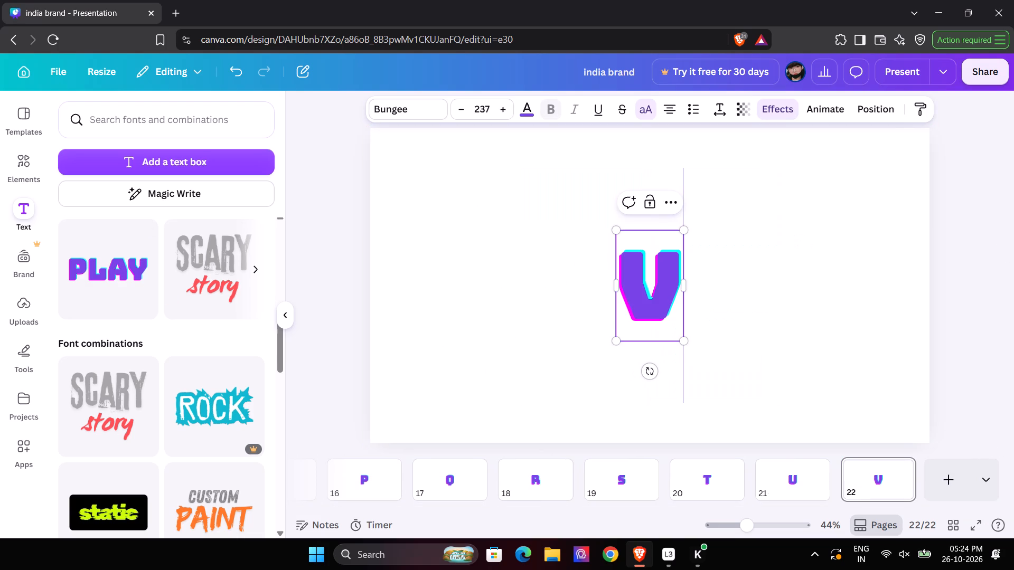
# Add page 23 after the page with the letter V.
pyautogui.doubleClick(936, 476)
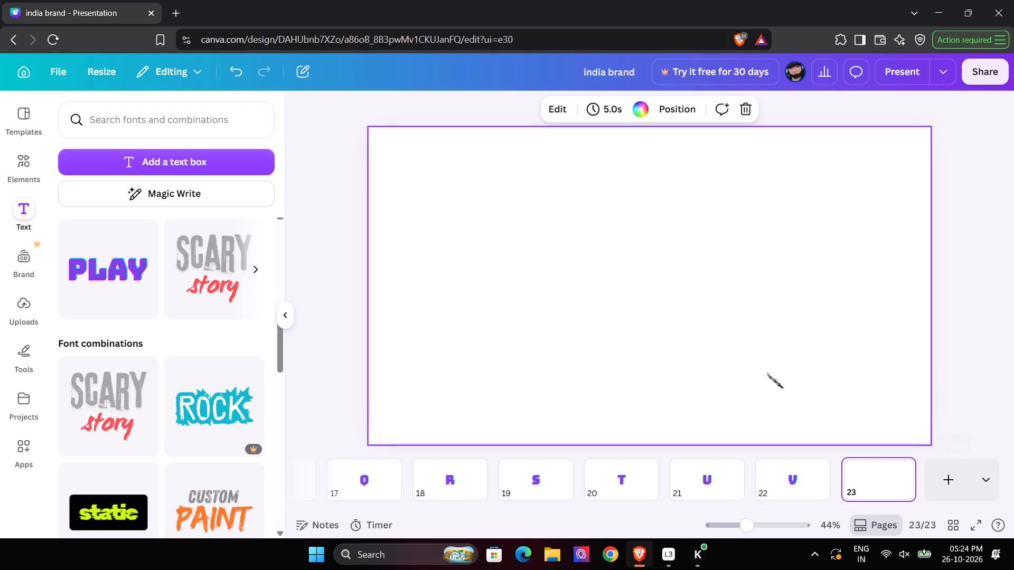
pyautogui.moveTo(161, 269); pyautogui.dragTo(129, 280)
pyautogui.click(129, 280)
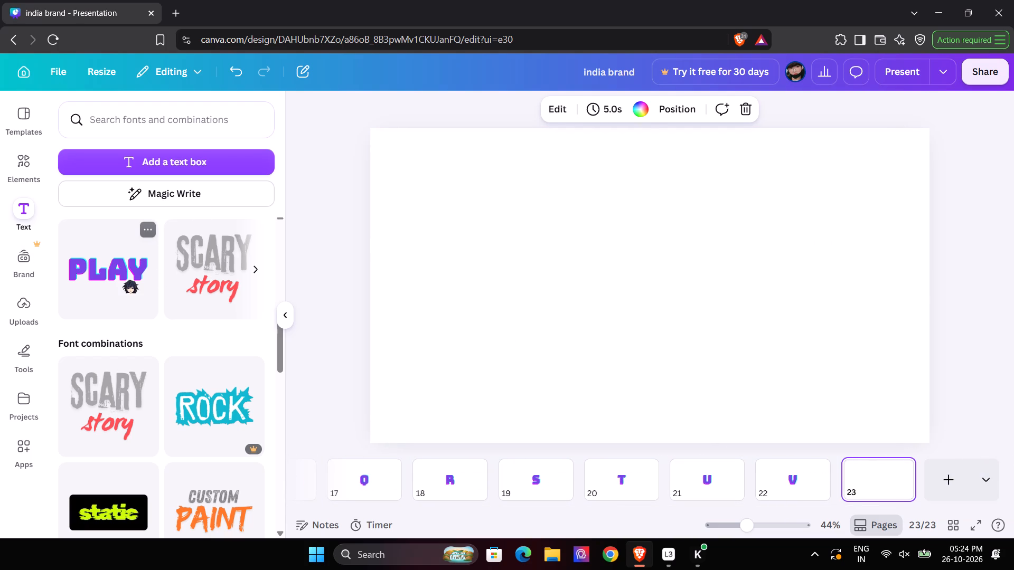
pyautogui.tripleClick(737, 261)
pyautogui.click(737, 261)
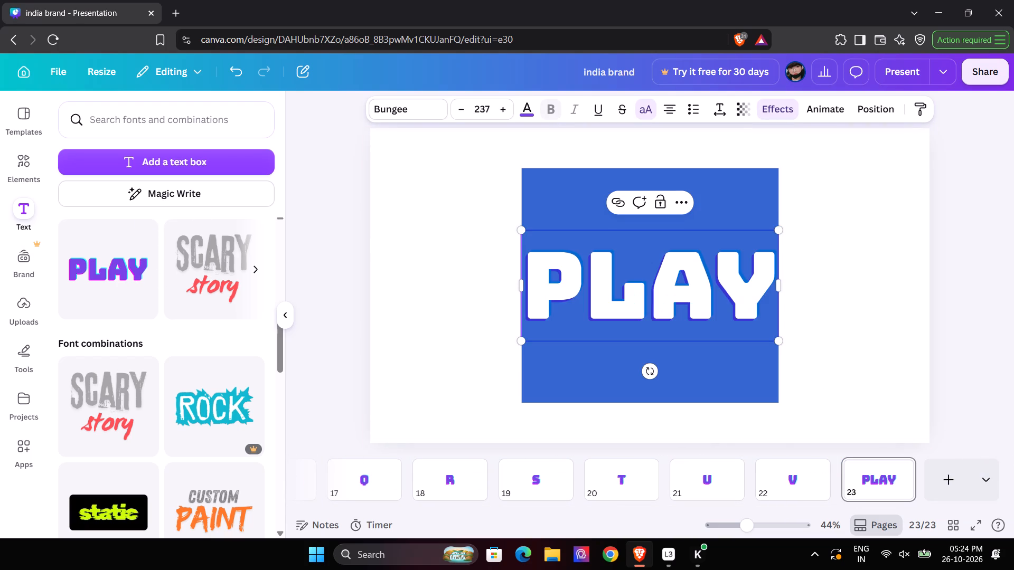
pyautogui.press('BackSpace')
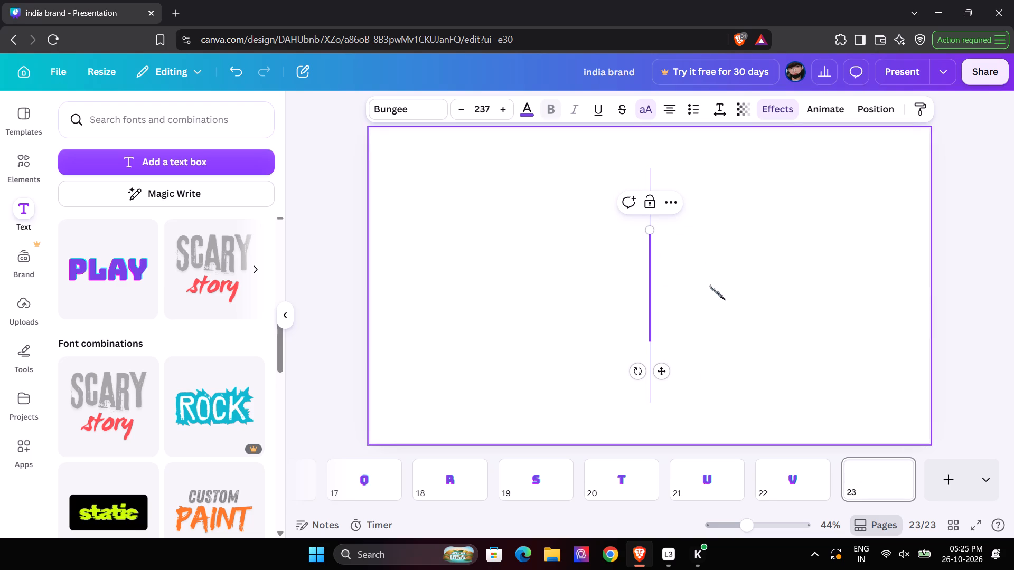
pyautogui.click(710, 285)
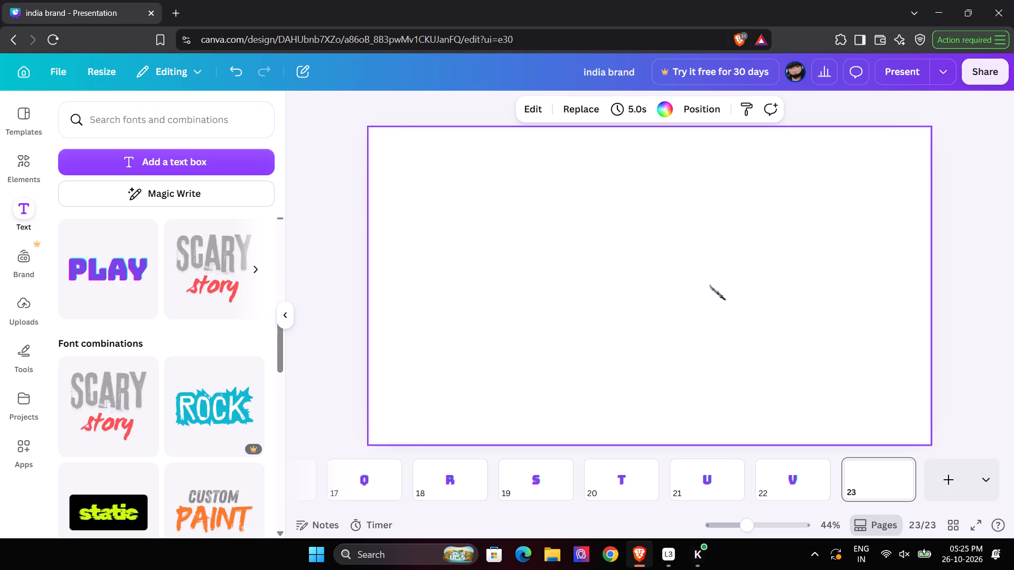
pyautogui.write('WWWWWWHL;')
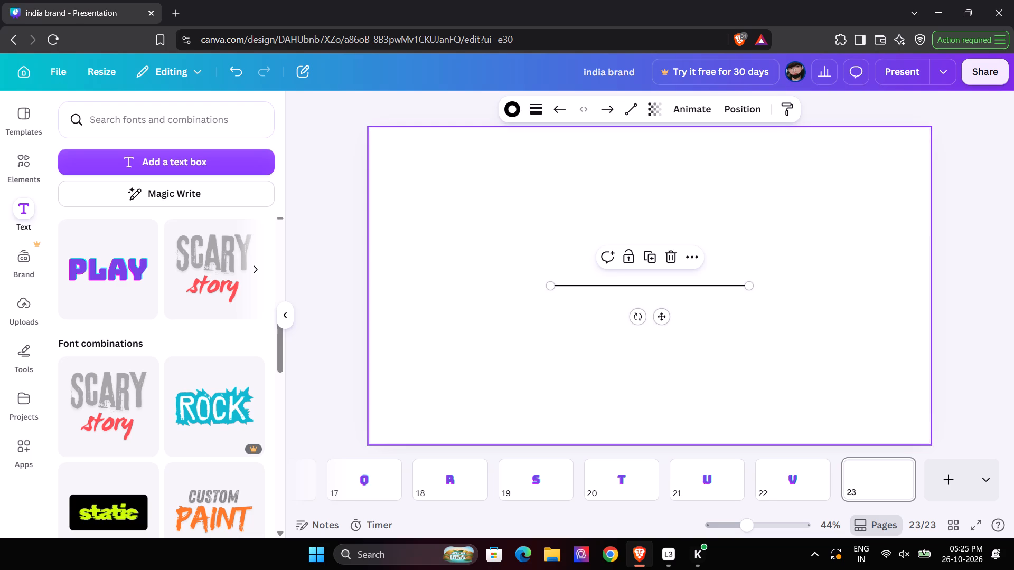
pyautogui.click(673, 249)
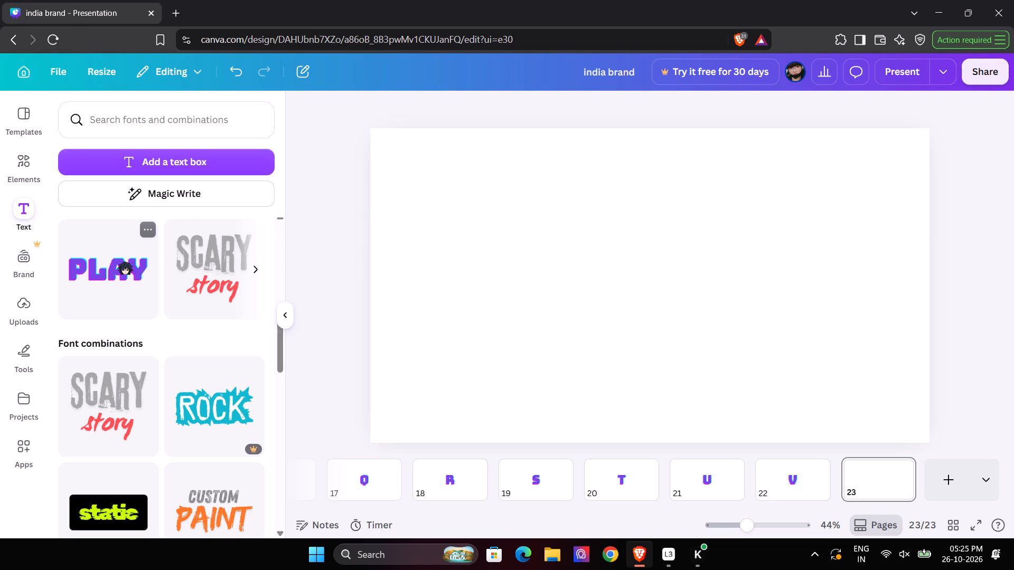
# Place the purple PLAY text style on page 23 and replace its wording with the letter W.
pyautogui.click(124, 261)
pyautogui.tripleClick(636, 272)
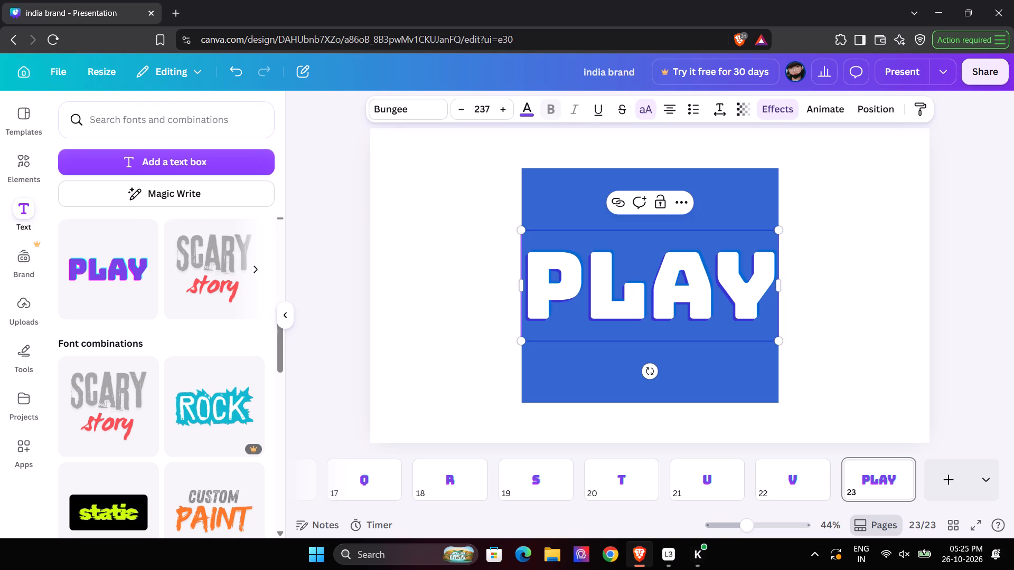
pyautogui.click(636, 272)
pyautogui.press('BackSpace')
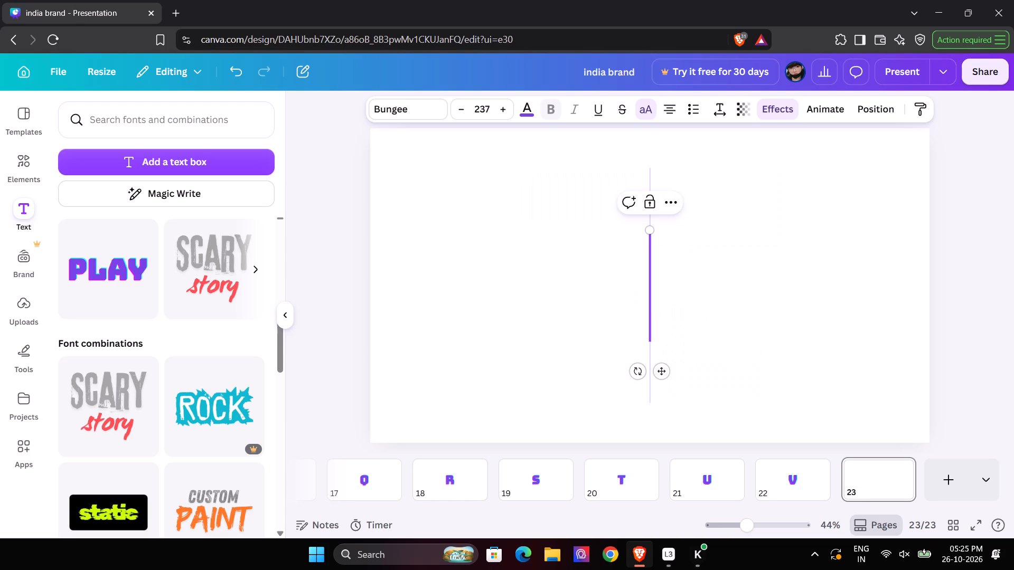
pyautogui.press('w')
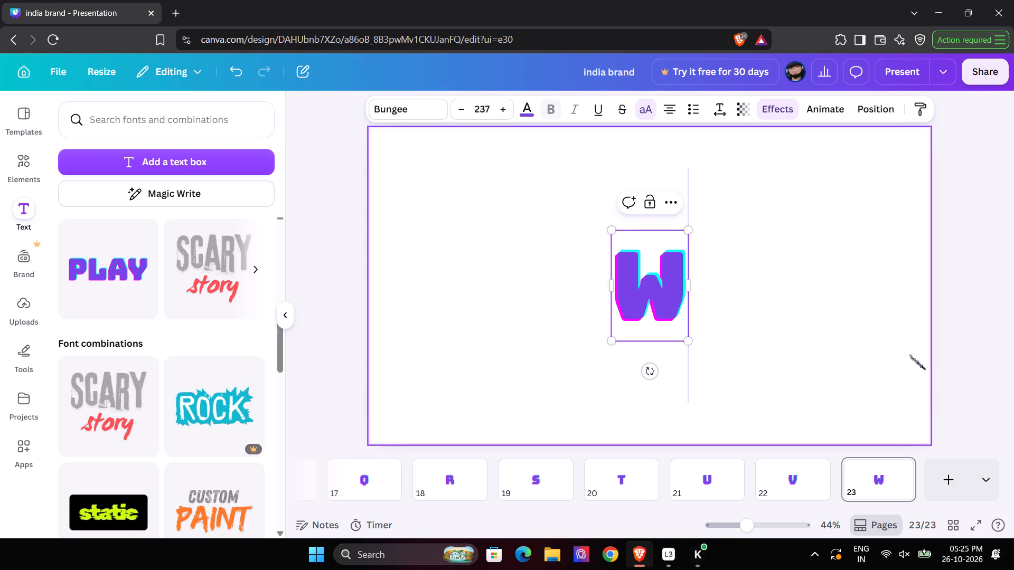
# Add page 24 with the purple PLAY text style, clear the wording of both placed copies and enter a single letter X.
pyautogui.click(947, 468)
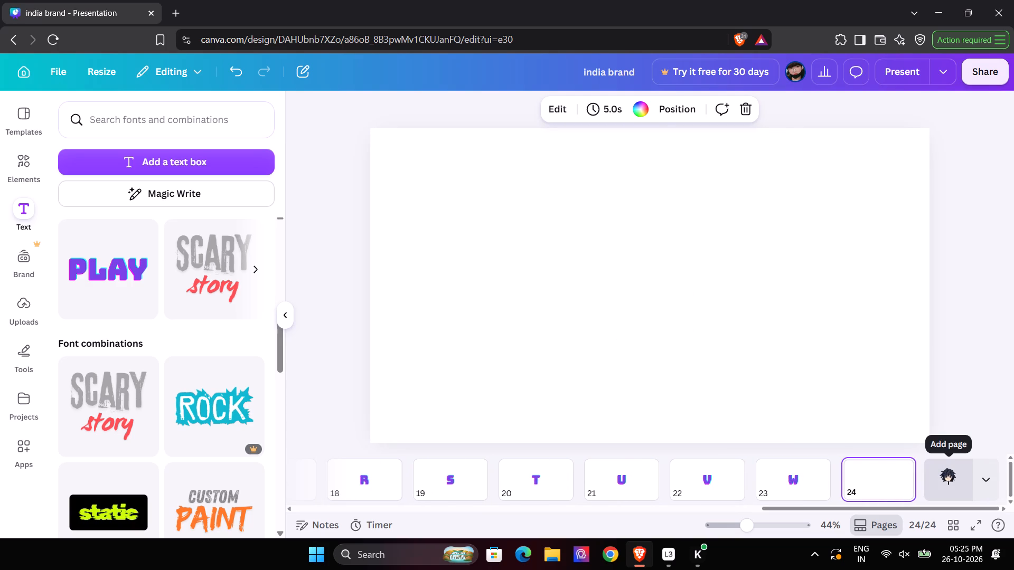
pyautogui.doubleClick(116, 281)
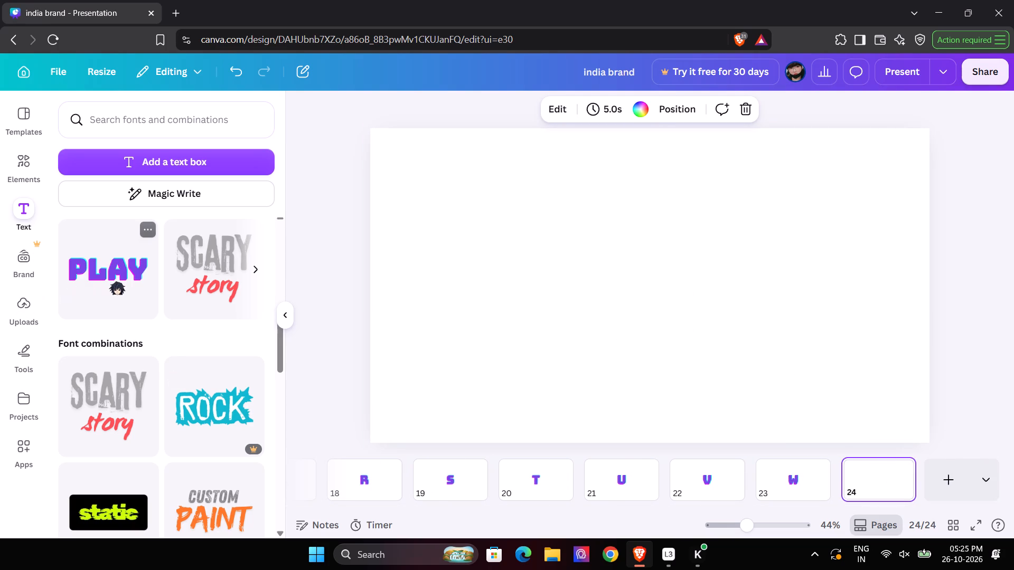
pyautogui.moveTo(787, 254); pyautogui.dragTo(782, 246)
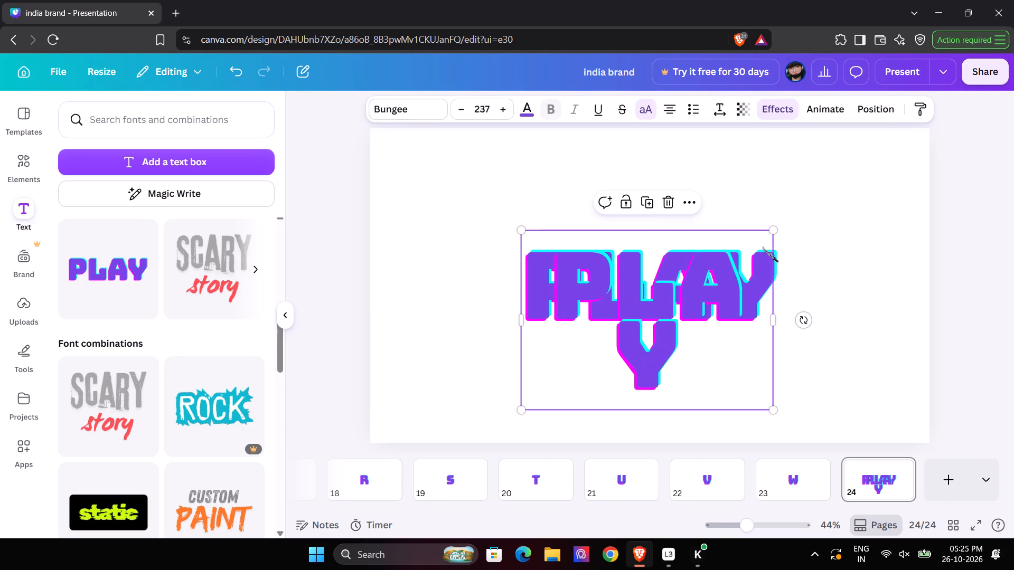
pyautogui.tripleClick(728, 251)
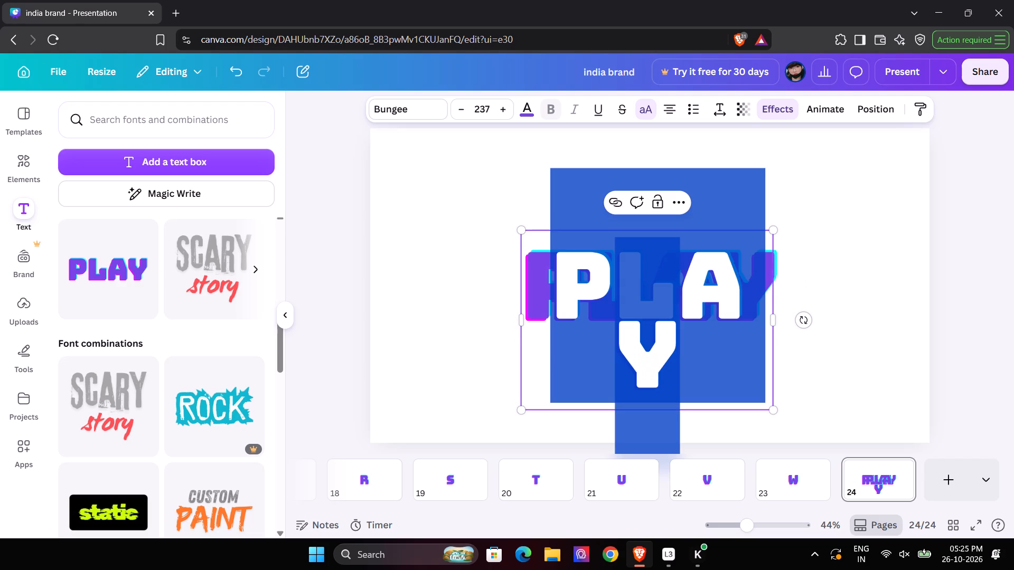
pyautogui.press('BackSpace')
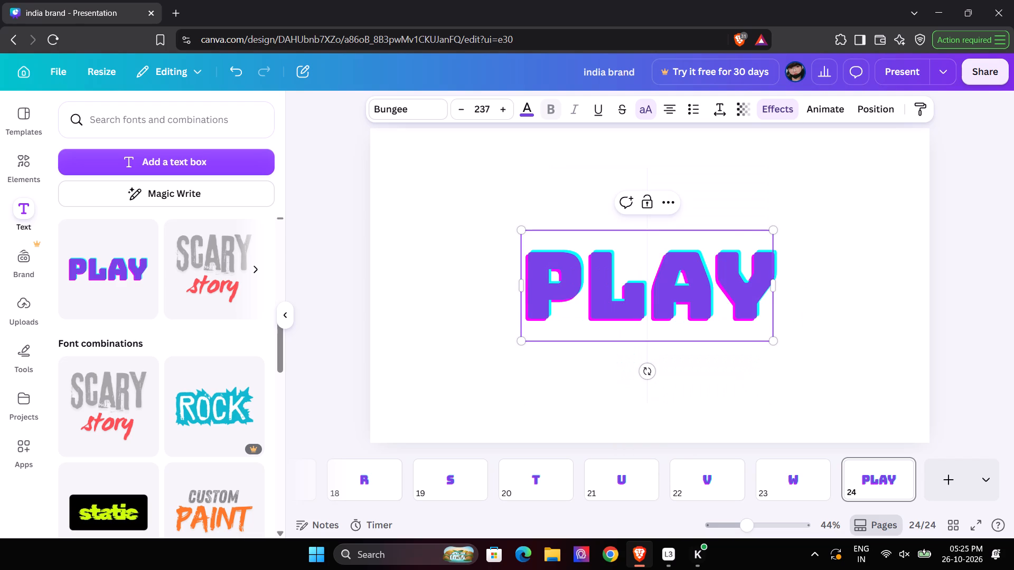
pyautogui.moveTo(753, 229); pyautogui.dragTo(753, 240)
pyautogui.doubleClick(753, 240)
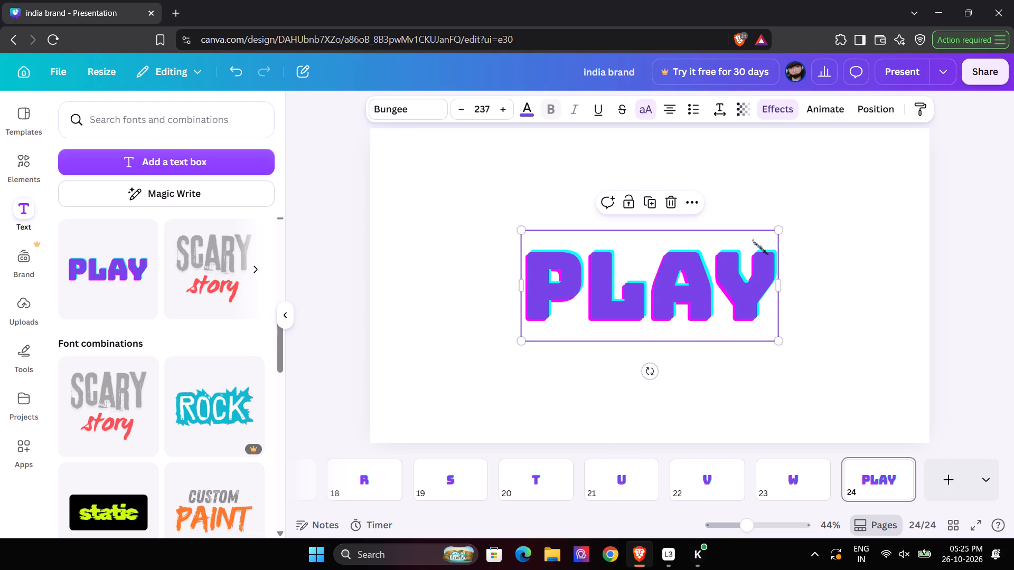
pyautogui.press('BackSpace')
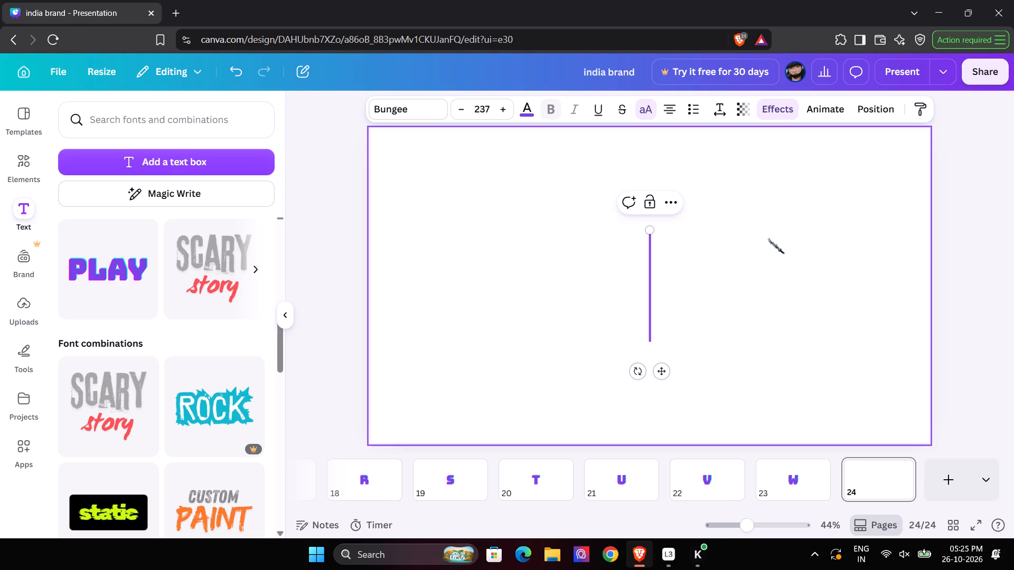
pyautogui.press('x')
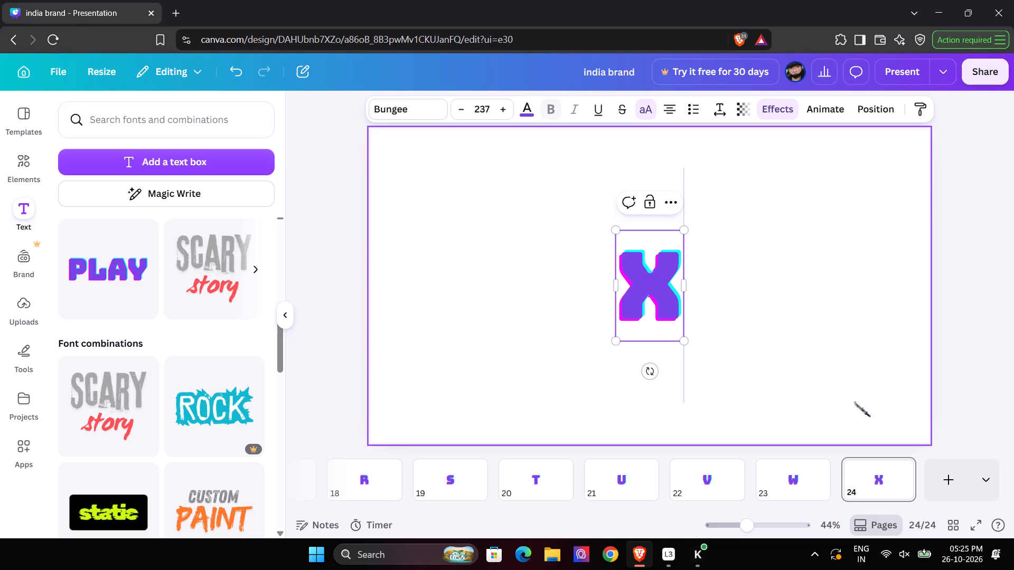
# Add page 25, place the purple PLAY text style on it and replace its wording with the letter Y.
pyautogui.click(935, 486)
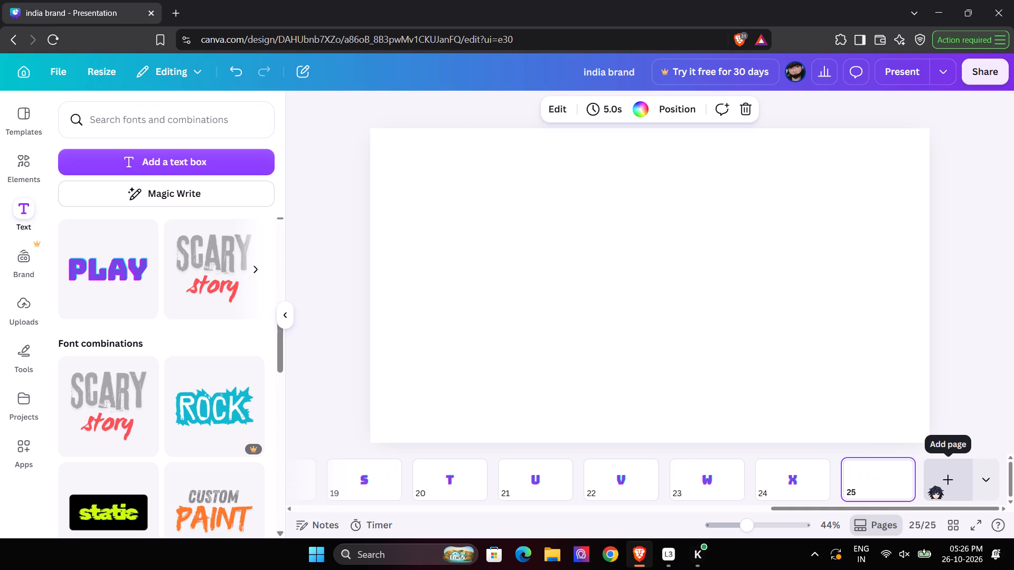
pyautogui.rightClick(935, 486)
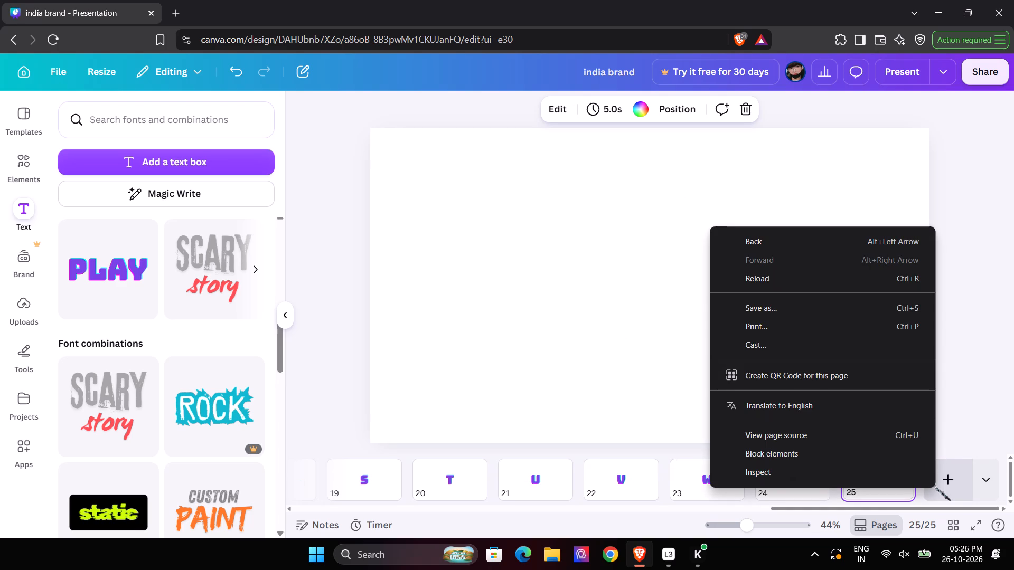
pyautogui.click(885, 216)
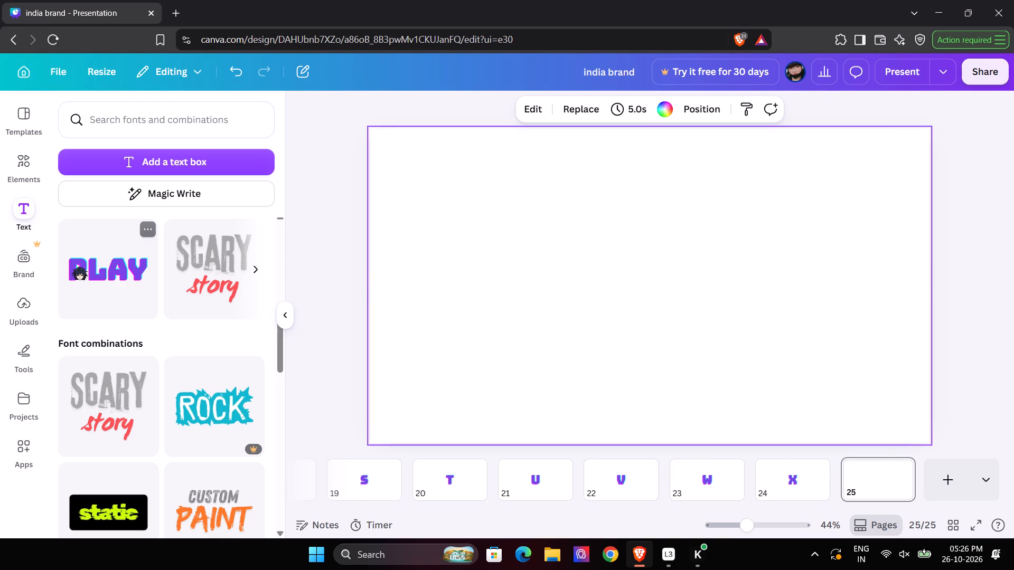
pyautogui.click(79, 267)
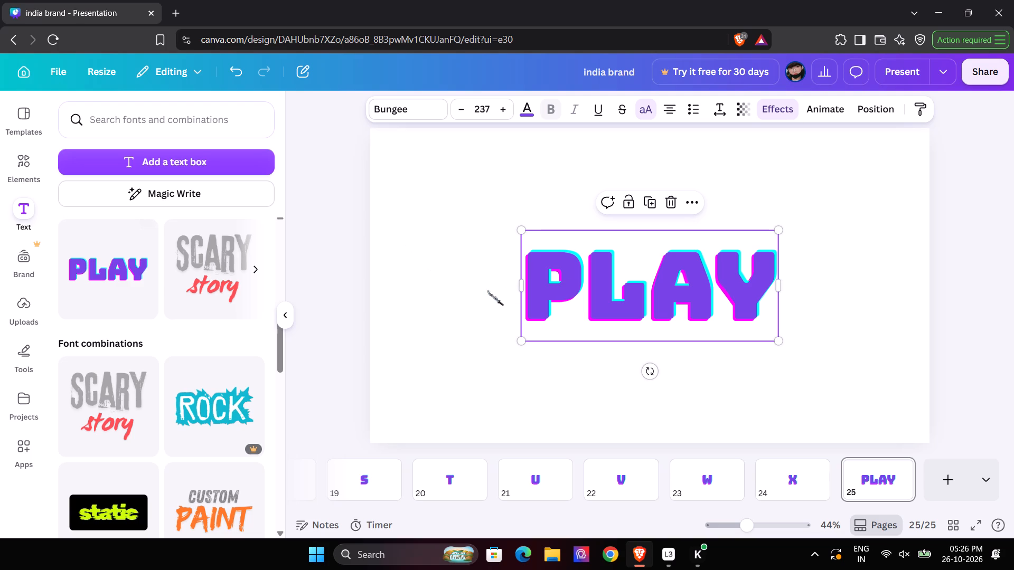
pyautogui.doubleClick(746, 273)
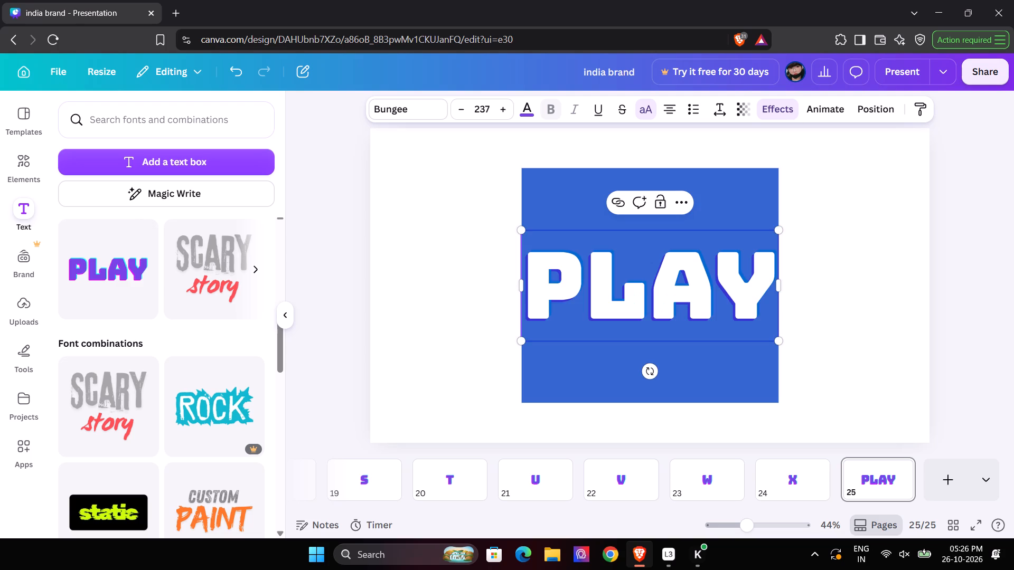
pyautogui.press('BackSpace')
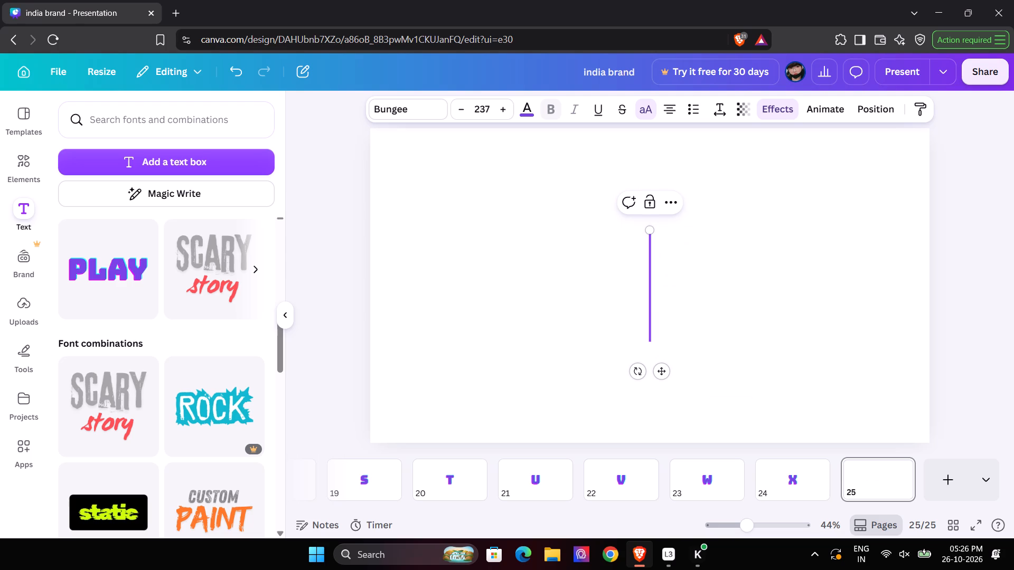
pyautogui.press('y')
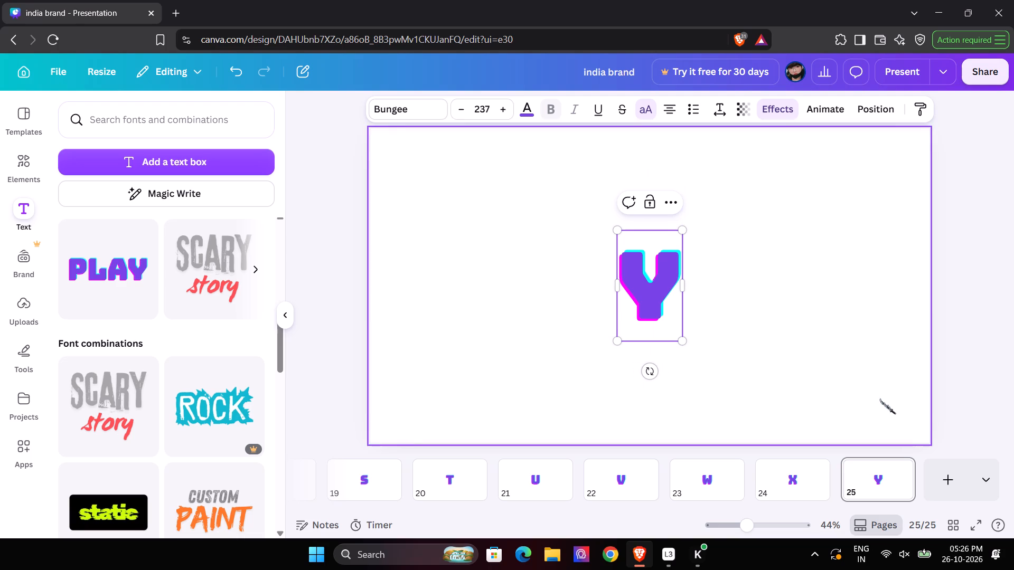
# Add page 26 with the purple PLAY text style, clear the wording of both placed copies and enter a single letter Z.
pyautogui.click(936, 486)
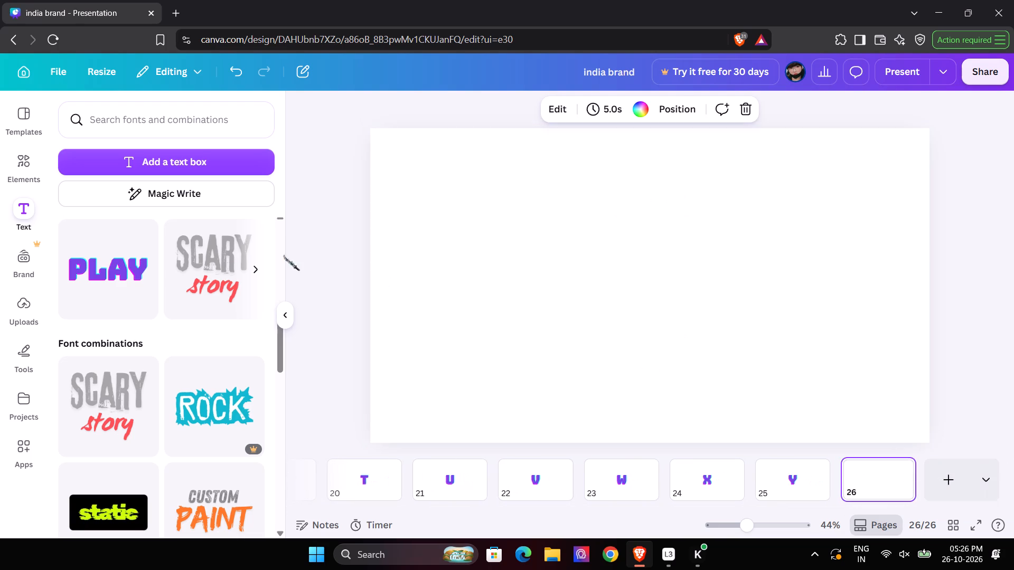
pyautogui.doubleClick(121, 274)
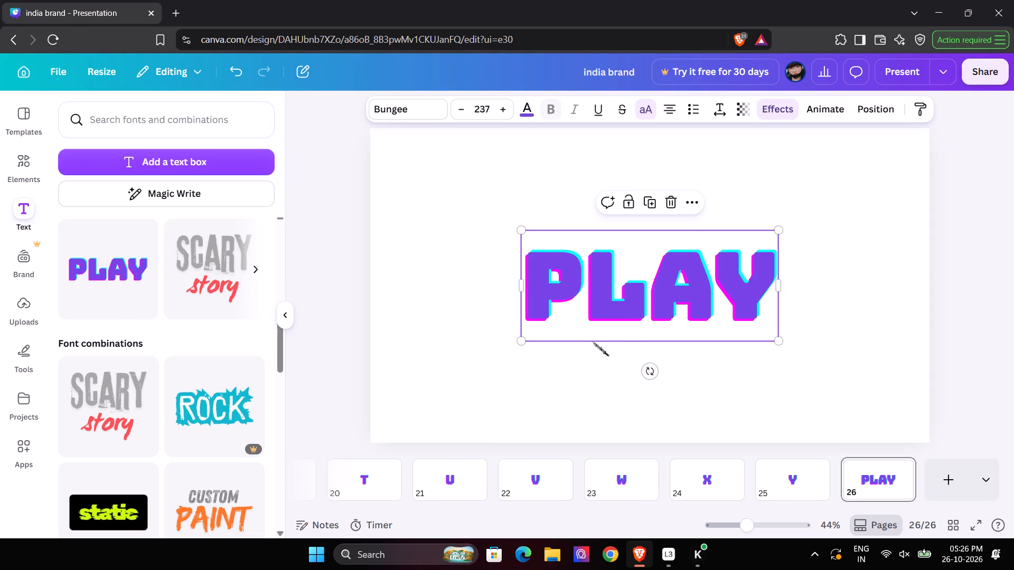
pyautogui.tripleClick(715, 310)
pyautogui.press('BackSpace')
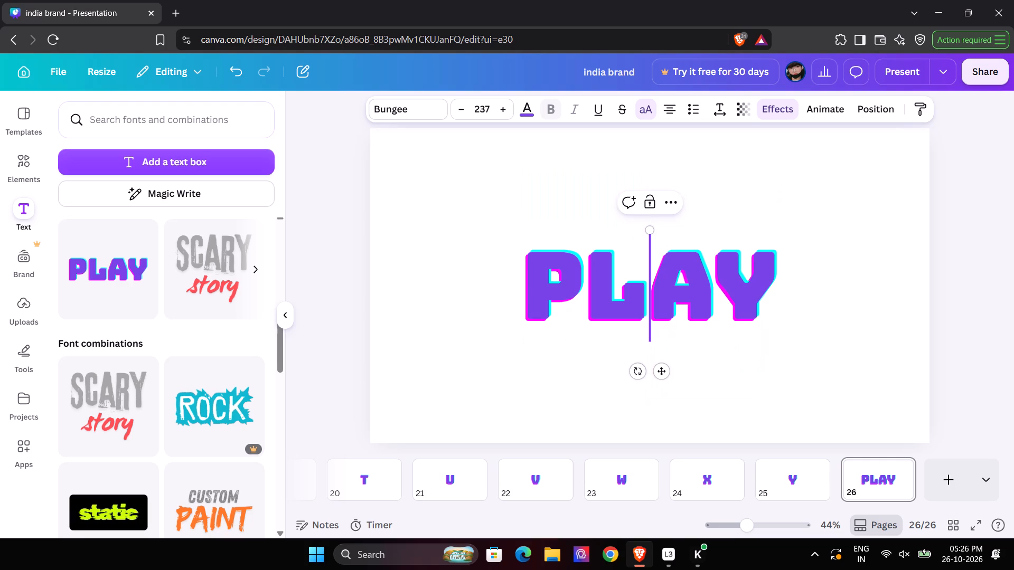
pyautogui.tripleClick(764, 261)
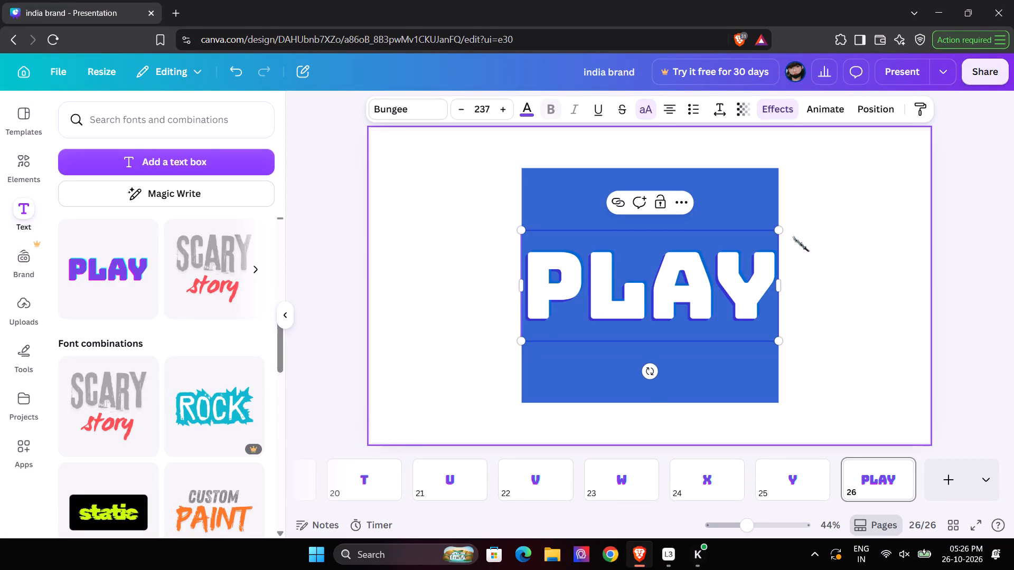
pyautogui.press('BackSpace')
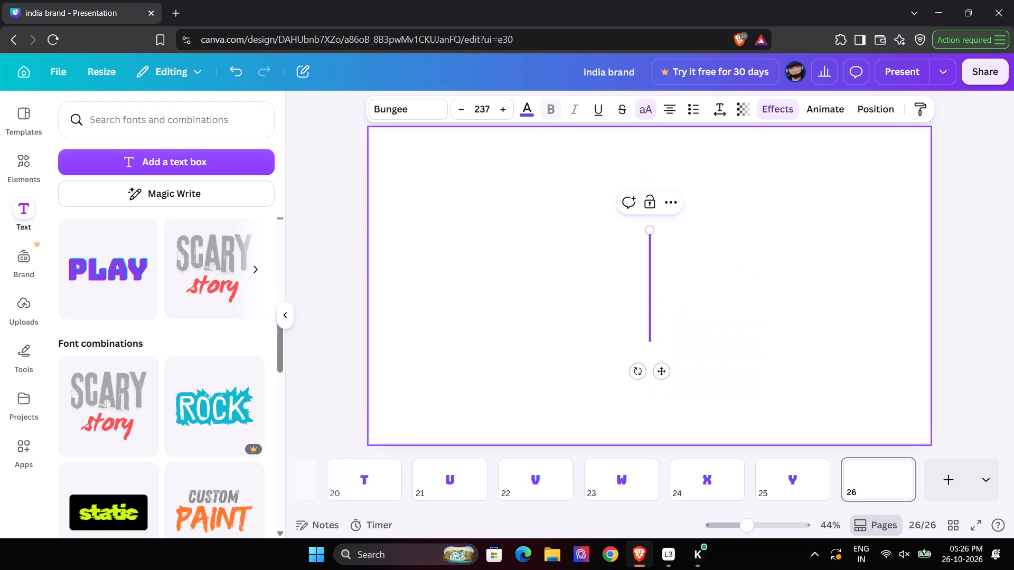
pyautogui.press('z')
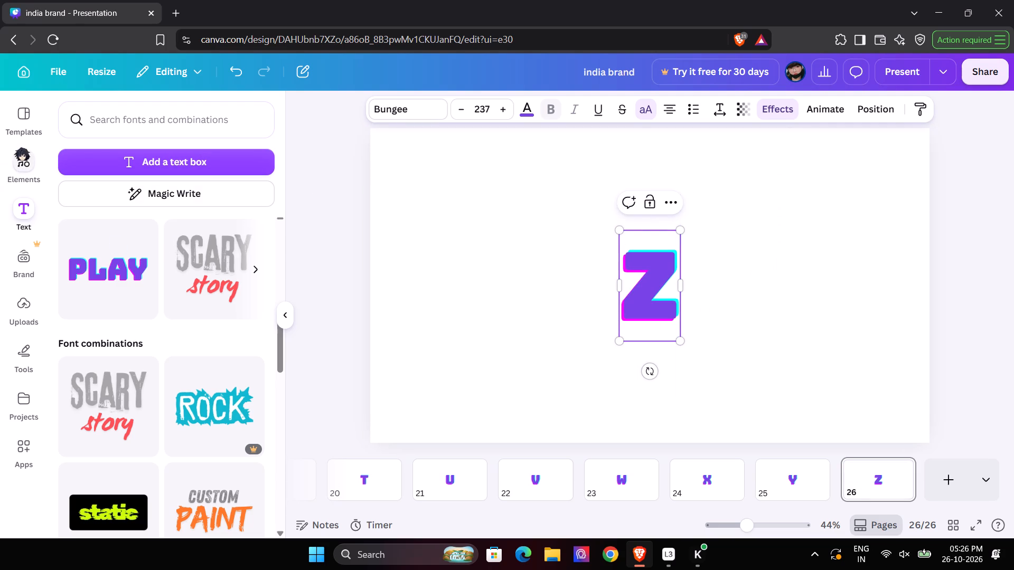
# Add the recently used red apple graphic to page 1 with the letter A.
pyautogui.click(27, 165)
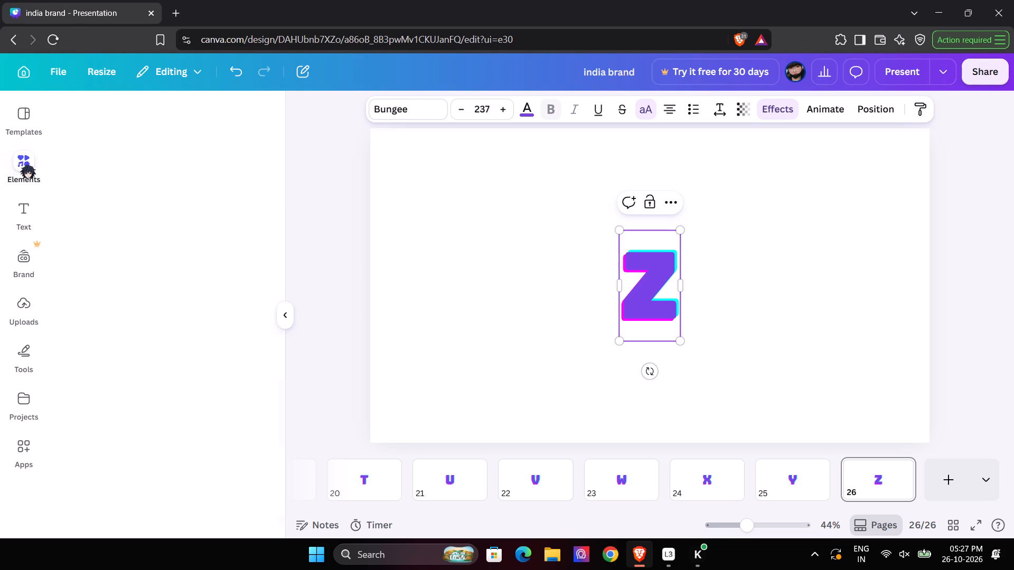
pyautogui.click(385, 300)
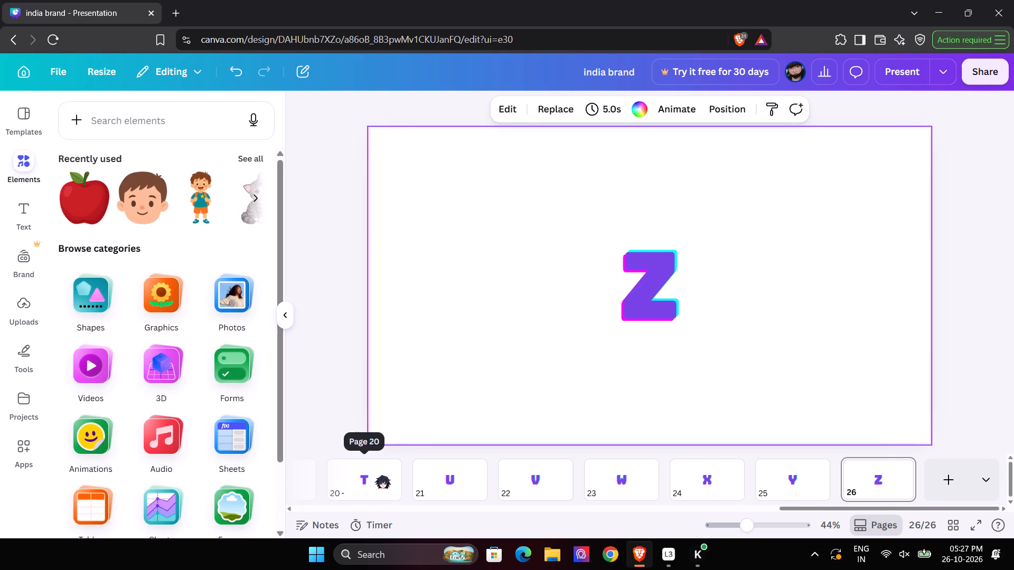
pyautogui.hscroll(15, 382, 475)
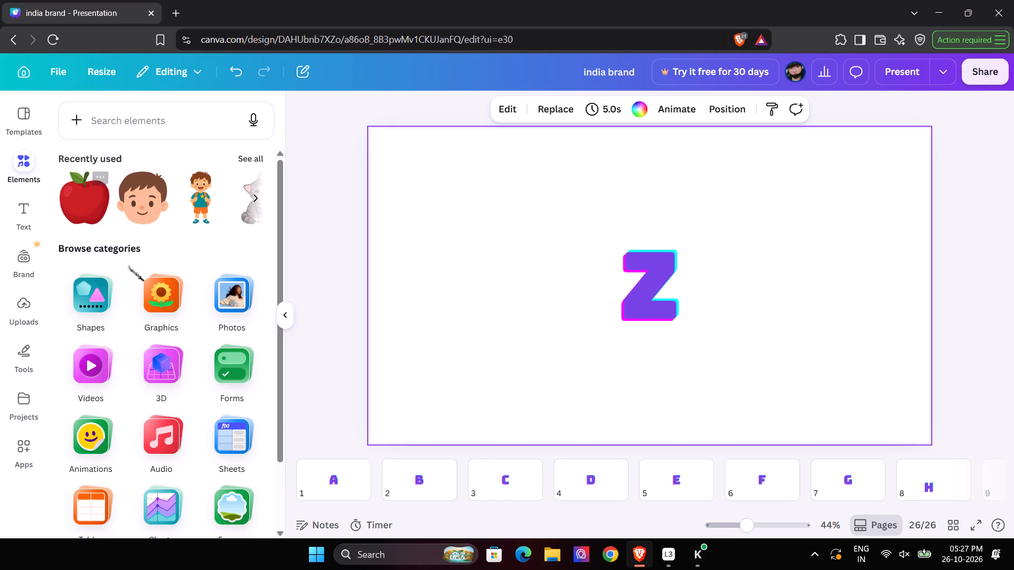
pyautogui.click(321, 469)
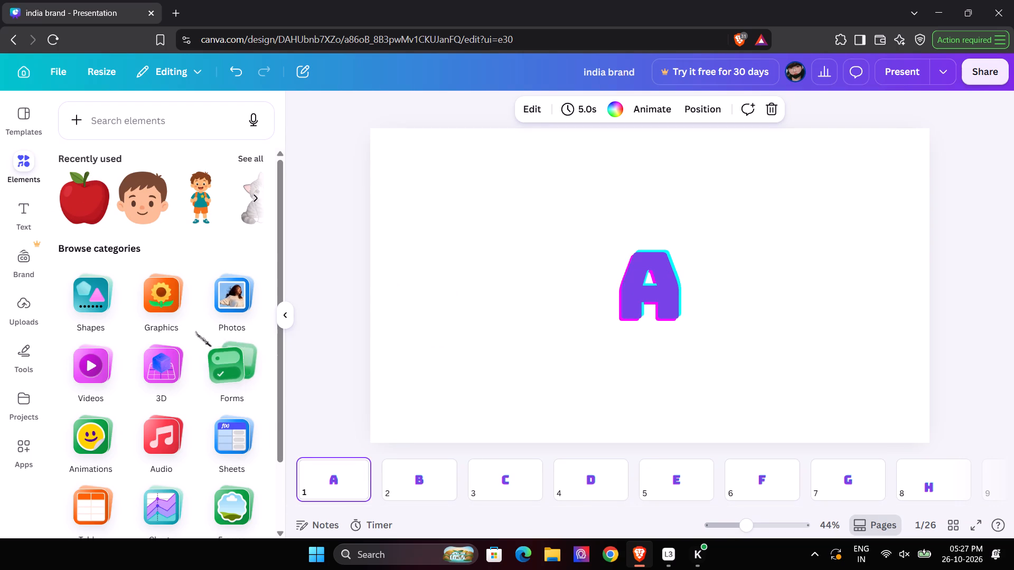
pyautogui.click(81, 210)
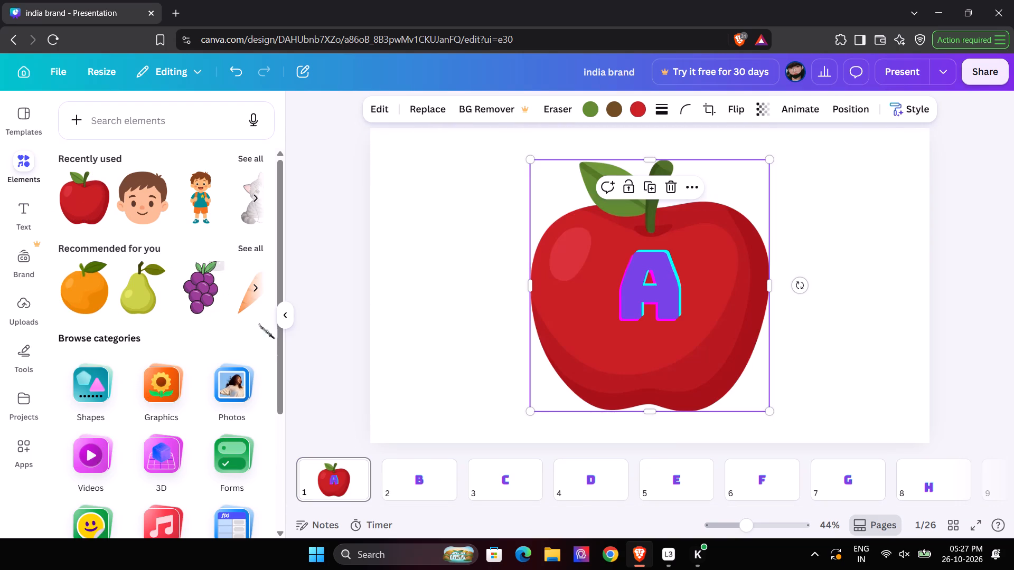
# Add the recently used boy's face graphic to page 2 with the letter B.
pyautogui.click(415, 472)
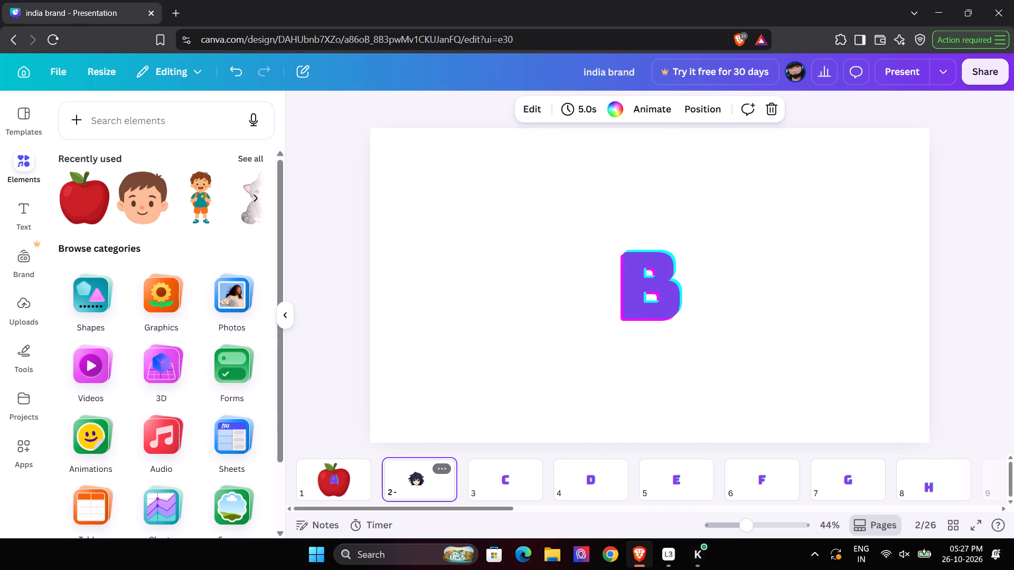
pyautogui.click(145, 207)
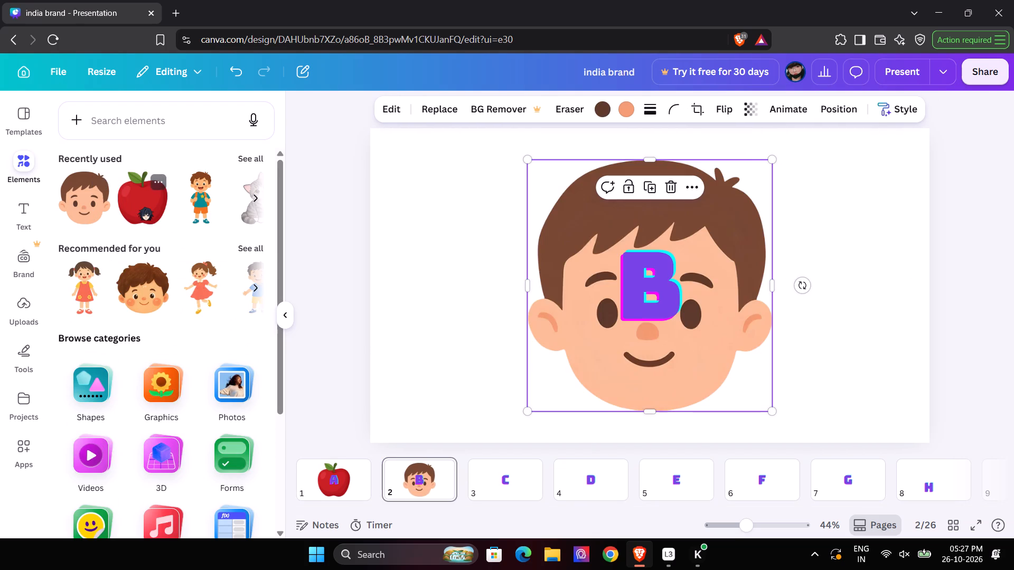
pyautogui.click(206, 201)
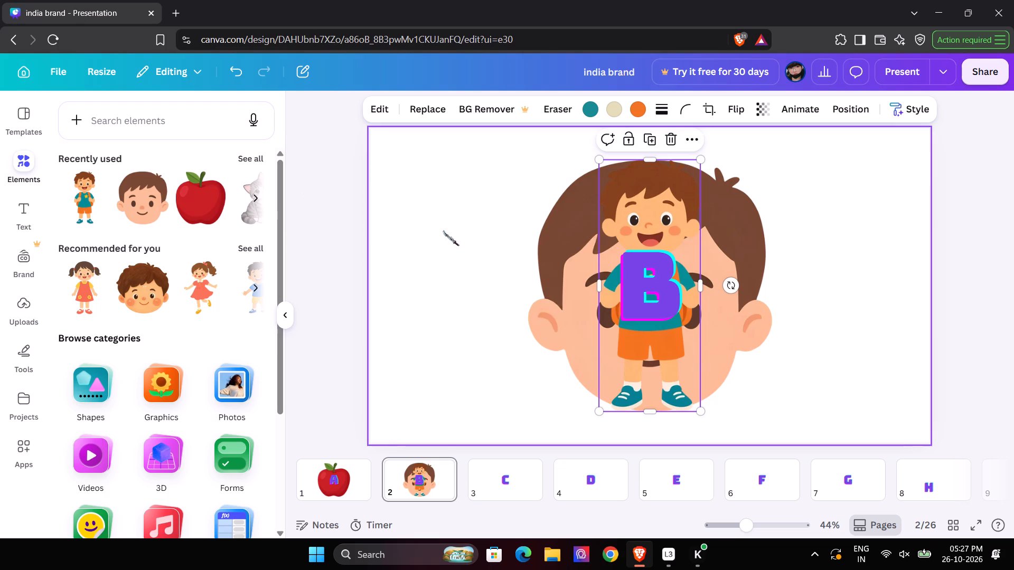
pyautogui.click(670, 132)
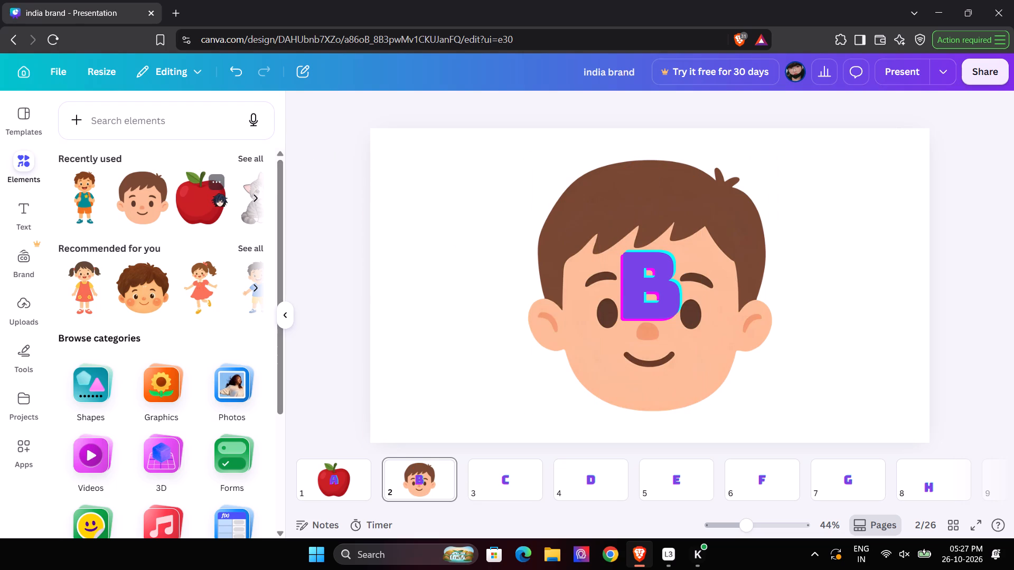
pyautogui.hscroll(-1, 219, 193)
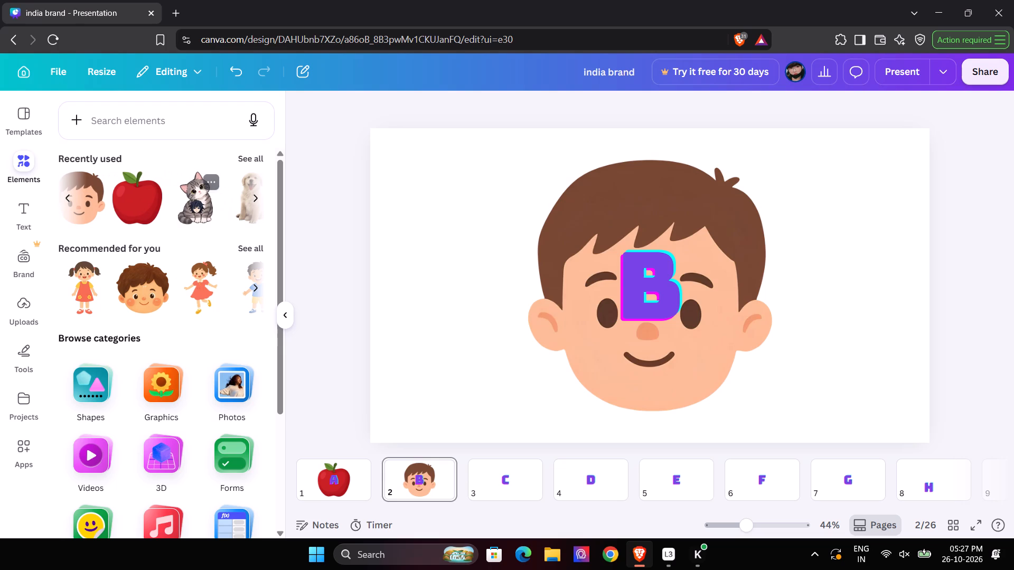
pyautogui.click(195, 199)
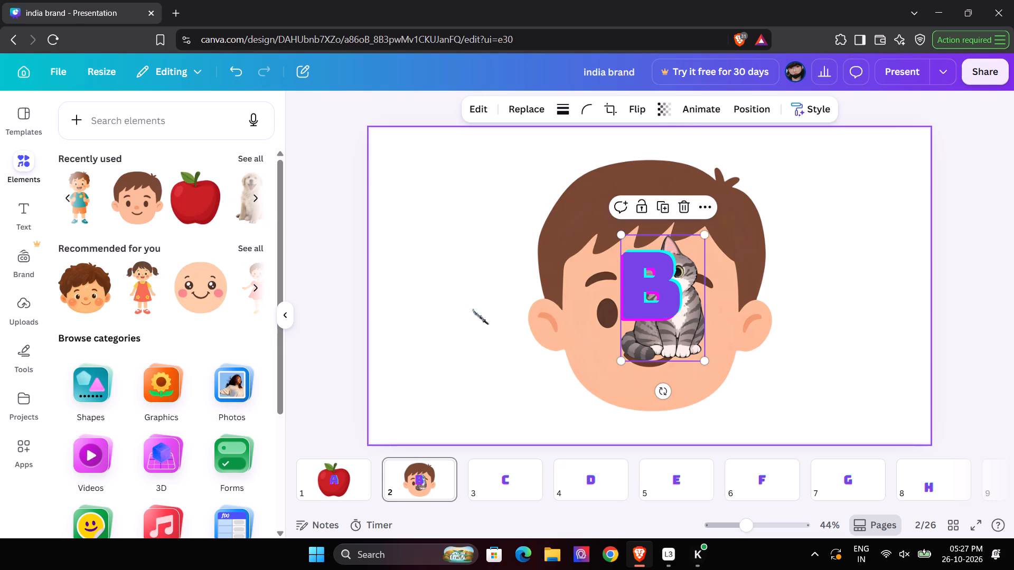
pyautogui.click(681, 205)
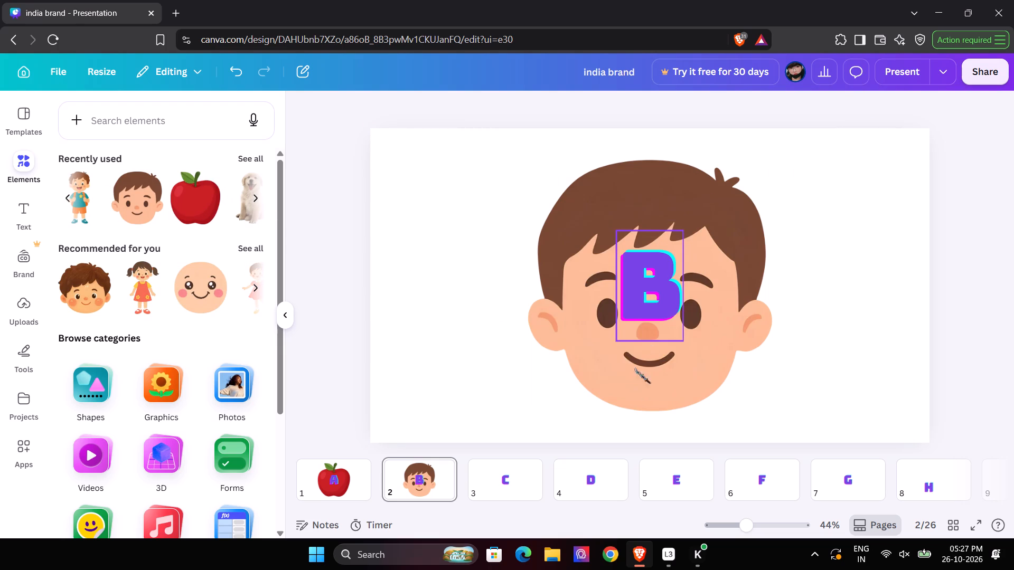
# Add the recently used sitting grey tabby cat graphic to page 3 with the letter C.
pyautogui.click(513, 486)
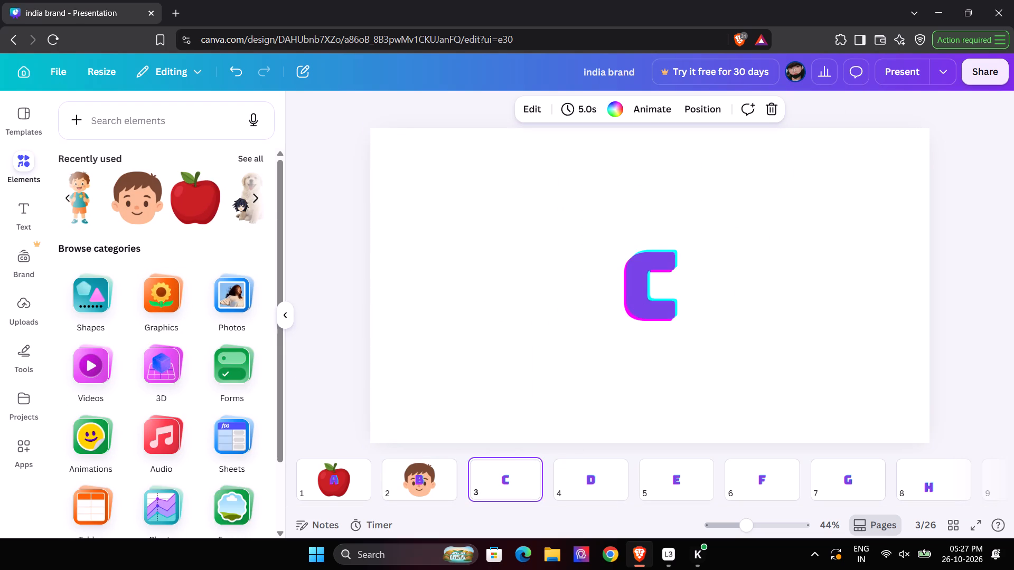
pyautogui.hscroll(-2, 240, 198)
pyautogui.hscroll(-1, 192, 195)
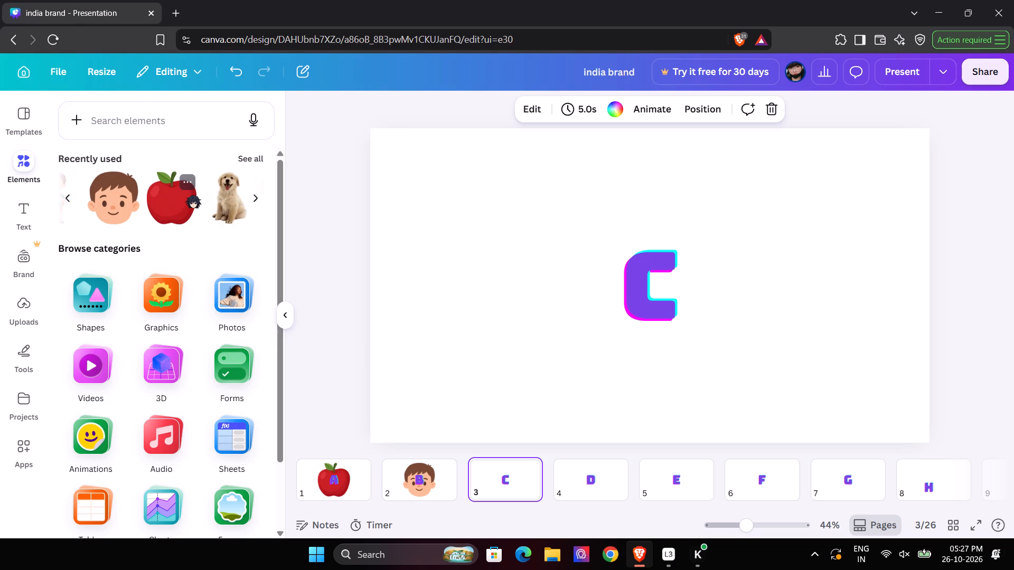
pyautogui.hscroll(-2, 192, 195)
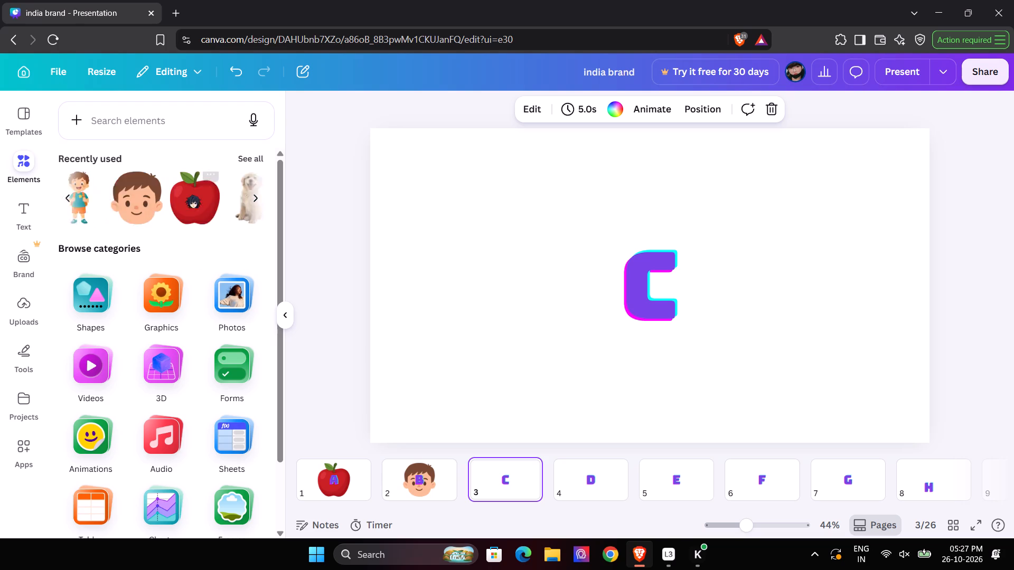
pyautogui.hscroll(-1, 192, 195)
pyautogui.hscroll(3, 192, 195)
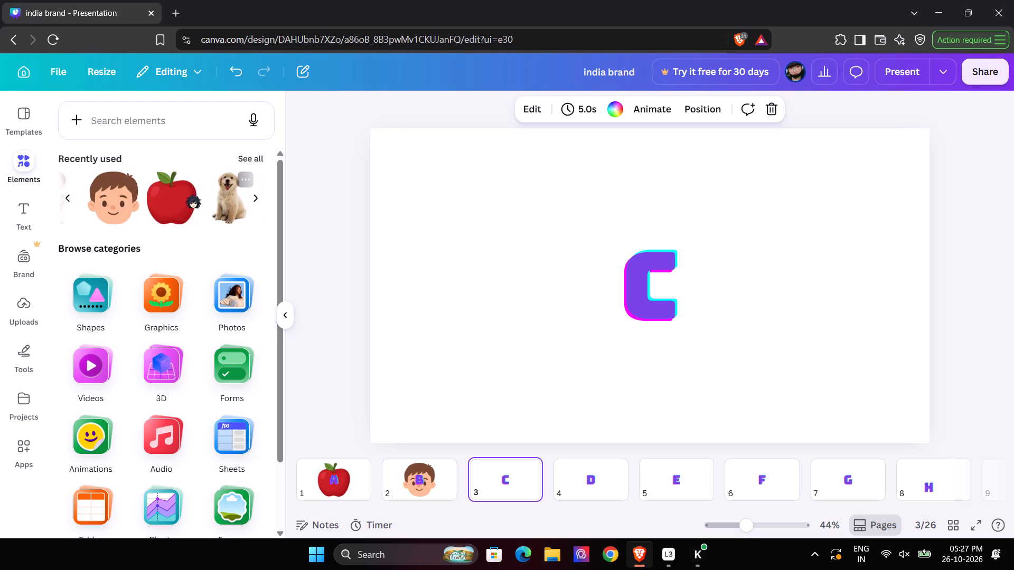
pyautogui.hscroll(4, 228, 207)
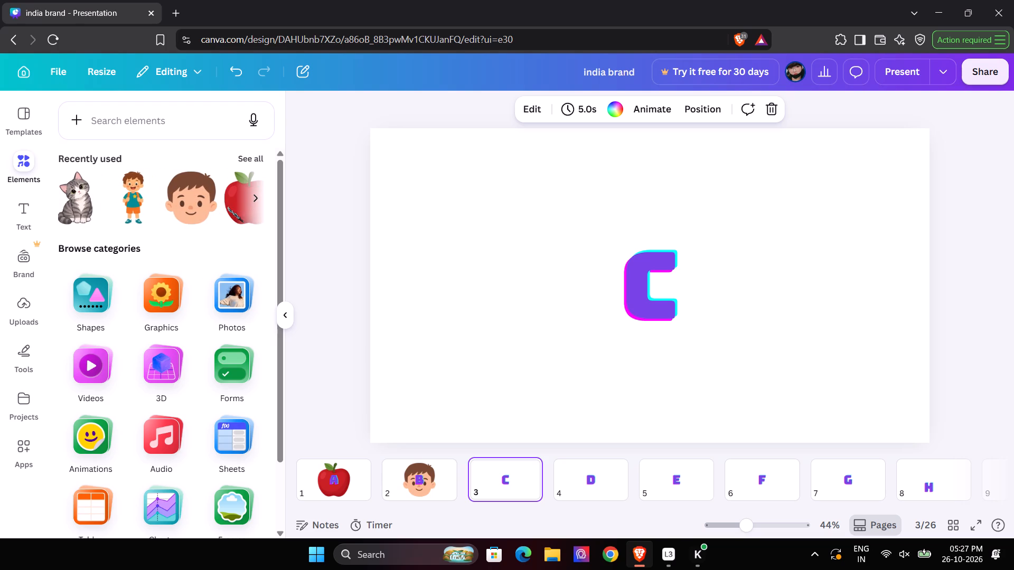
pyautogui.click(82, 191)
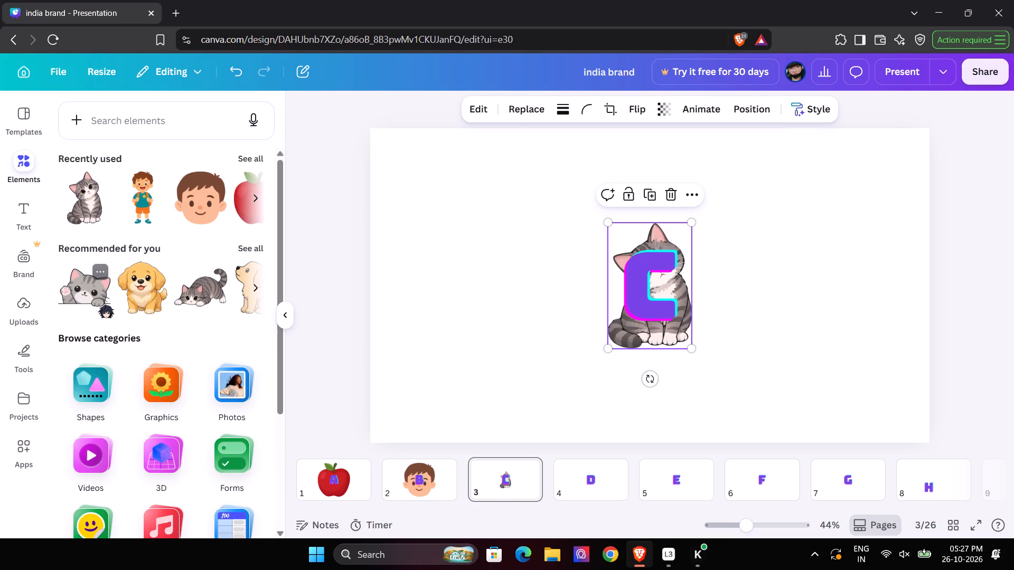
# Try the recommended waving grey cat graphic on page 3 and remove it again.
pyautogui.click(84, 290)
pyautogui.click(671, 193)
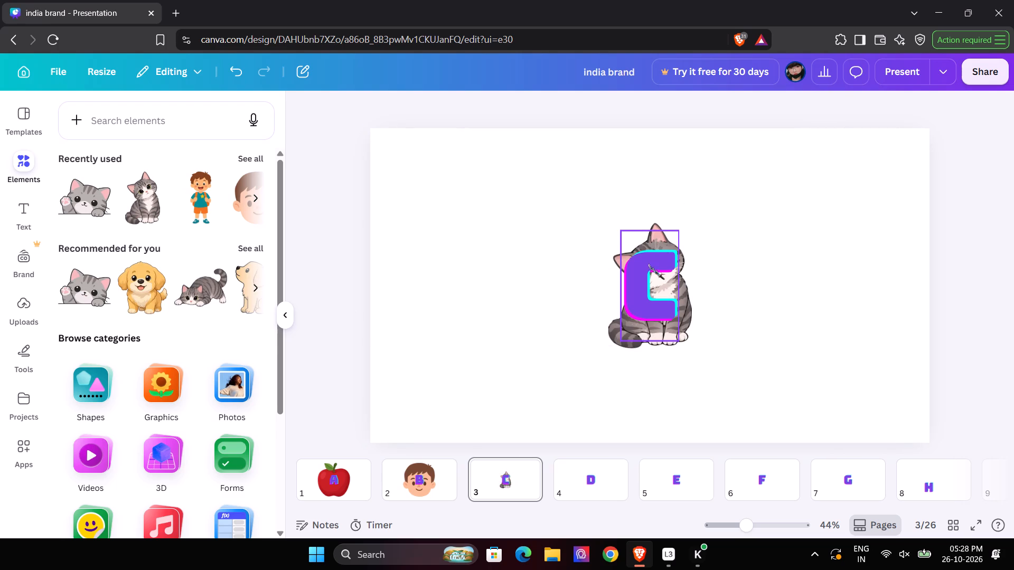
# Delete the purple letter C from page 3.
pyautogui.click(652, 242)
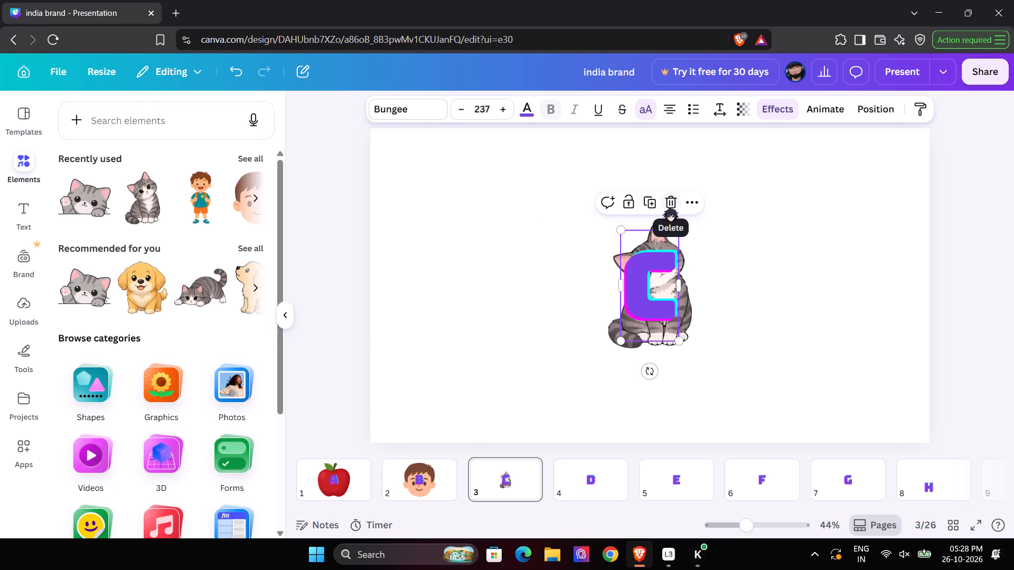
pyautogui.click(670, 208)
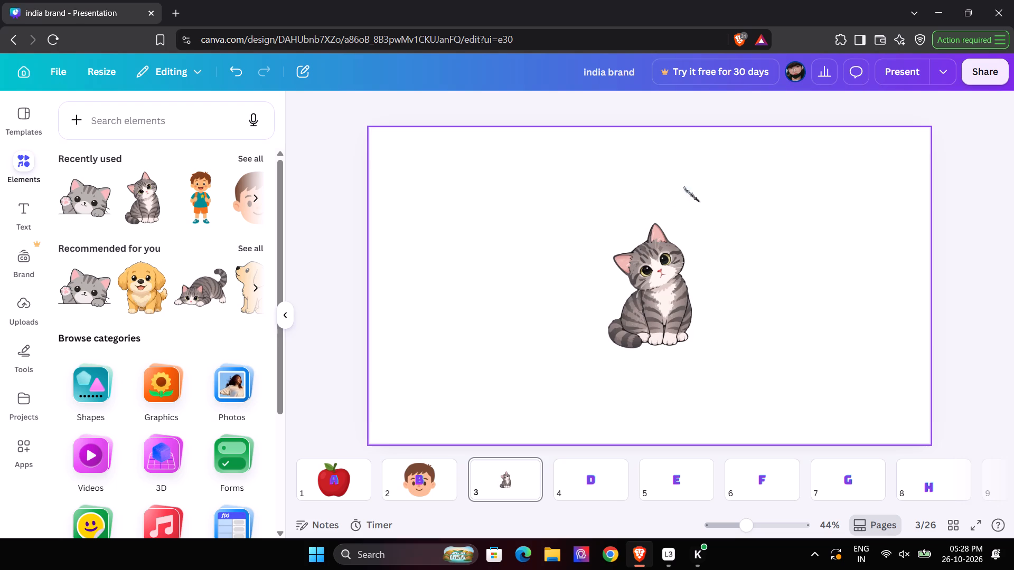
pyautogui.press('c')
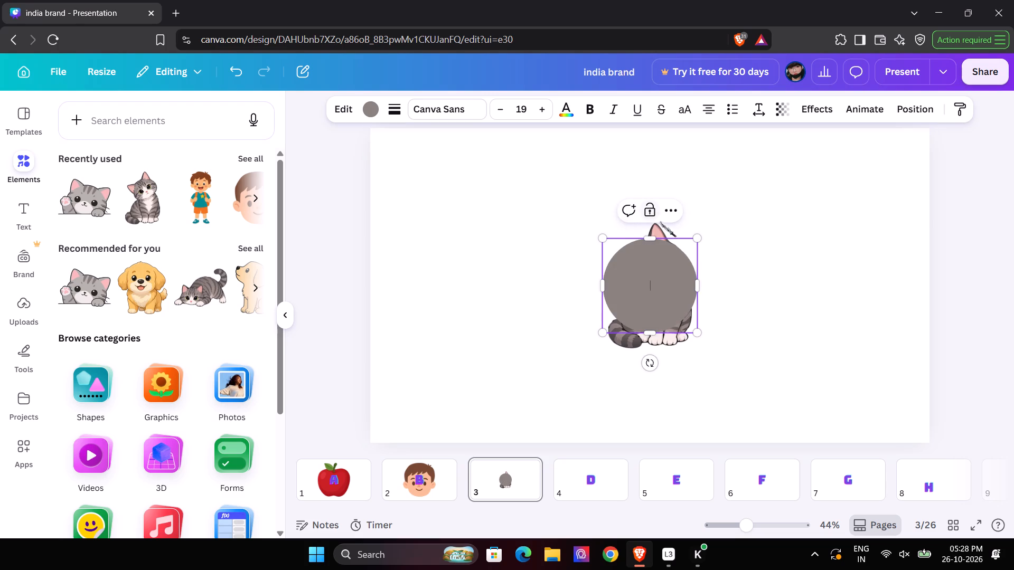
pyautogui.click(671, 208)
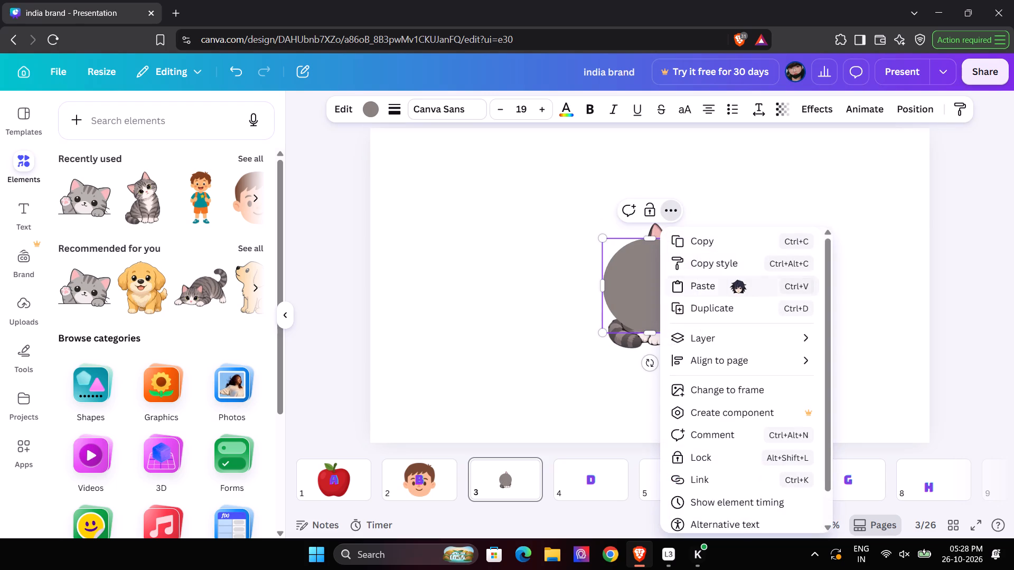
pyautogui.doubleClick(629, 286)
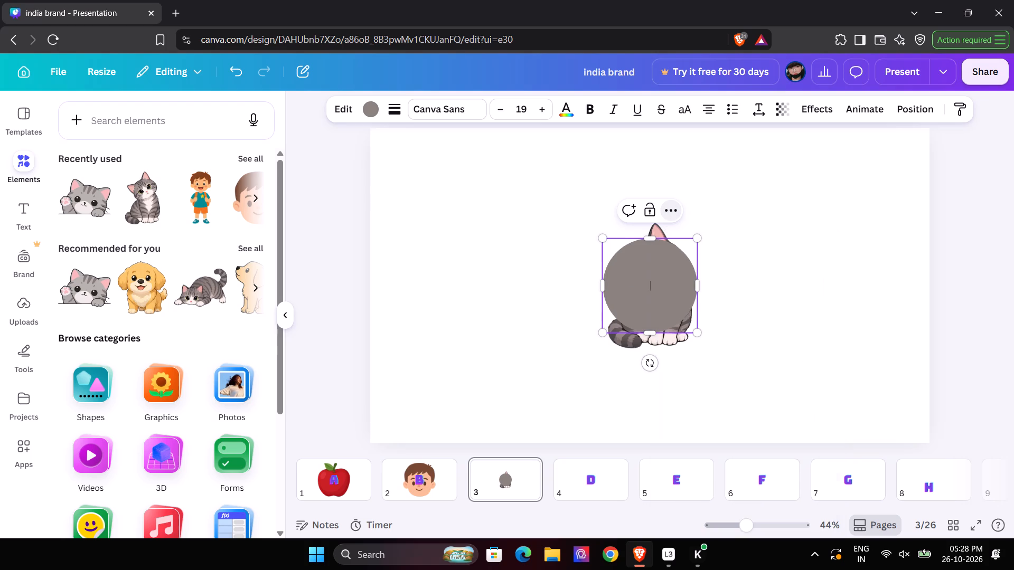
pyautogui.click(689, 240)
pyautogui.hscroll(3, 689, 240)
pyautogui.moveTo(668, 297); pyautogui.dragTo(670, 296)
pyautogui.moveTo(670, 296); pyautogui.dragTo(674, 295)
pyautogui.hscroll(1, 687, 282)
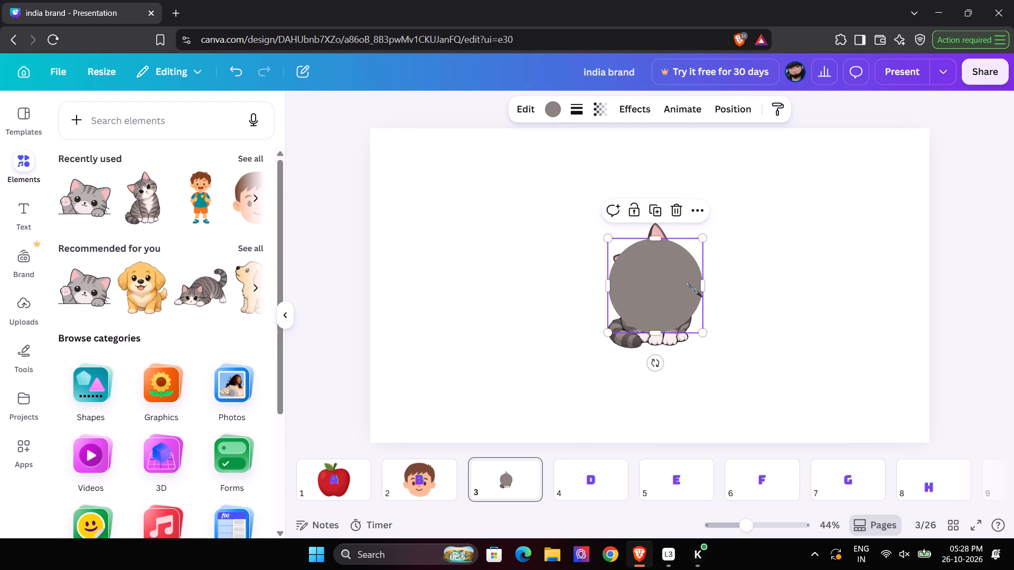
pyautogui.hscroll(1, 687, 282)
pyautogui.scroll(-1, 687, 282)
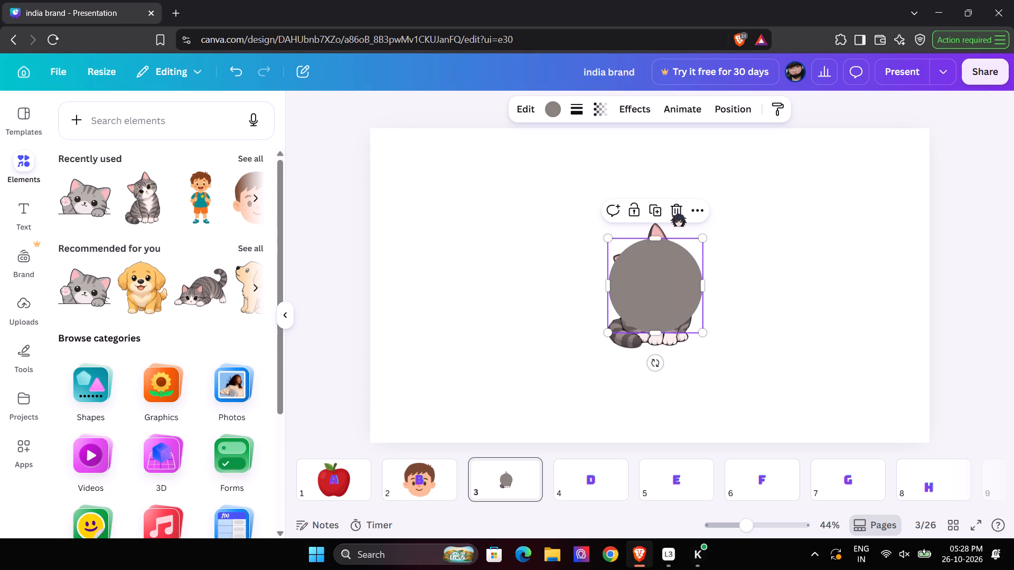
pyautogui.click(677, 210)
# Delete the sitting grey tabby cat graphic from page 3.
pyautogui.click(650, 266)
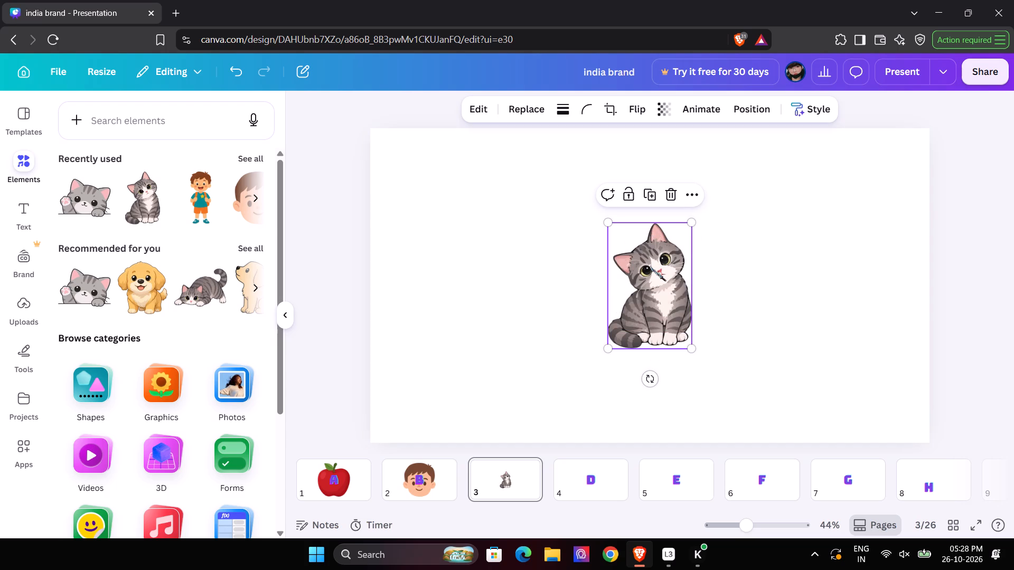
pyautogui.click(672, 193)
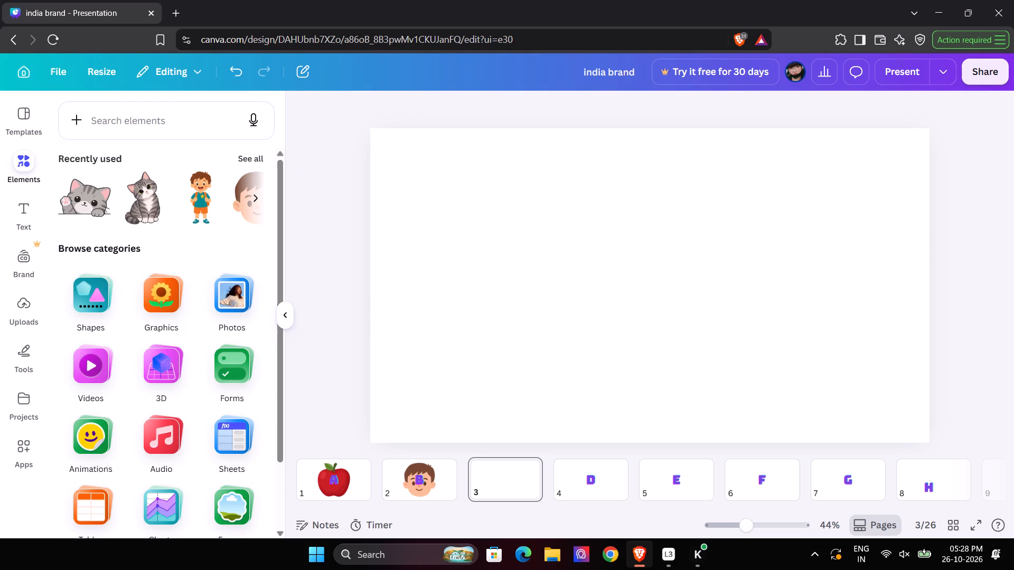
# Add the purple PLAY text style to page 3 and replace its text with the letter C.
pyautogui.click(27, 197)
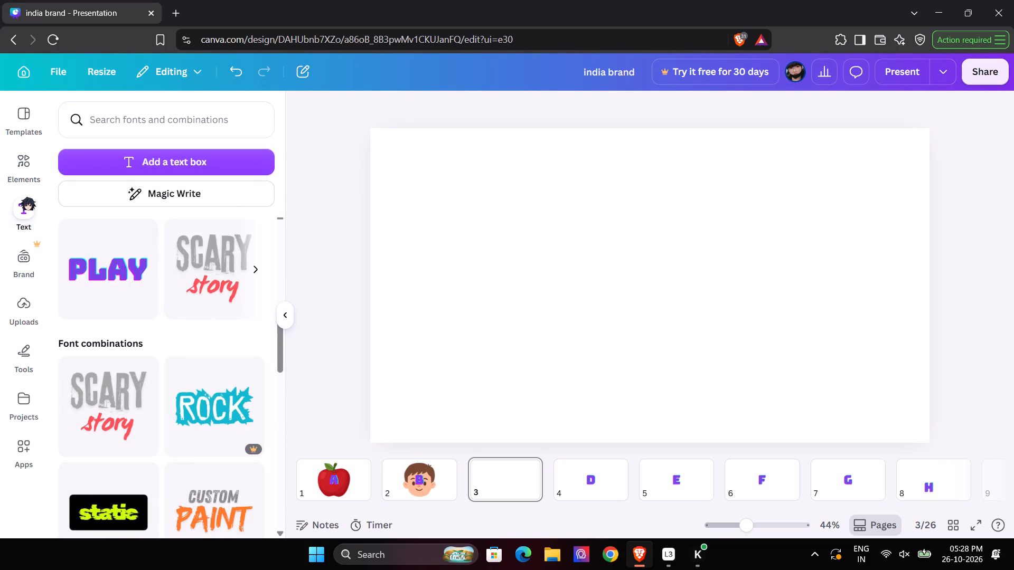
pyautogui.click(96, 270)
pyautogui.click(96, 270)
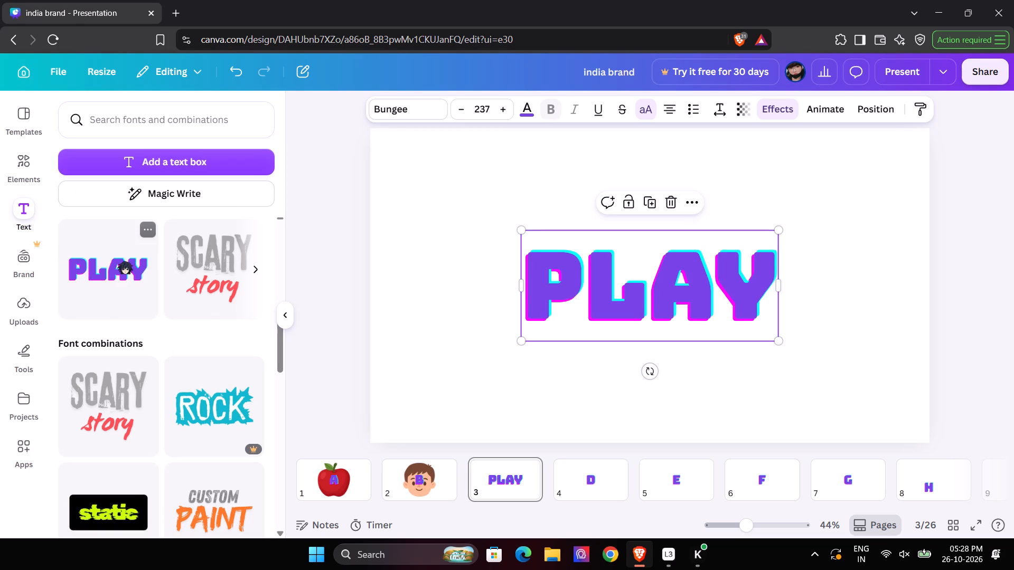
pyautogui.doubleClick(682, 257)
pyautogui.press('BackSpace')
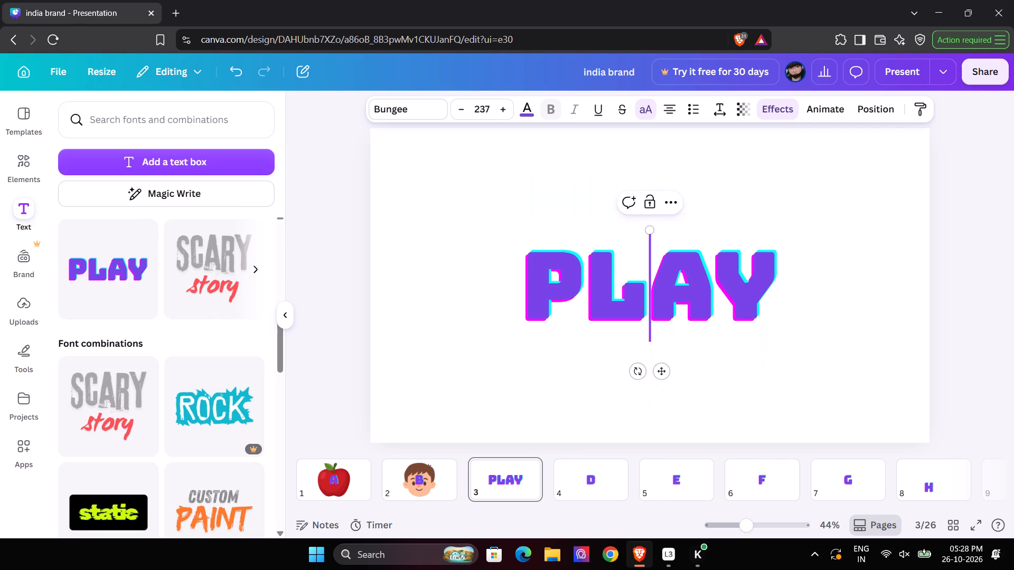
pyautogui.doubleClick(716, 251)
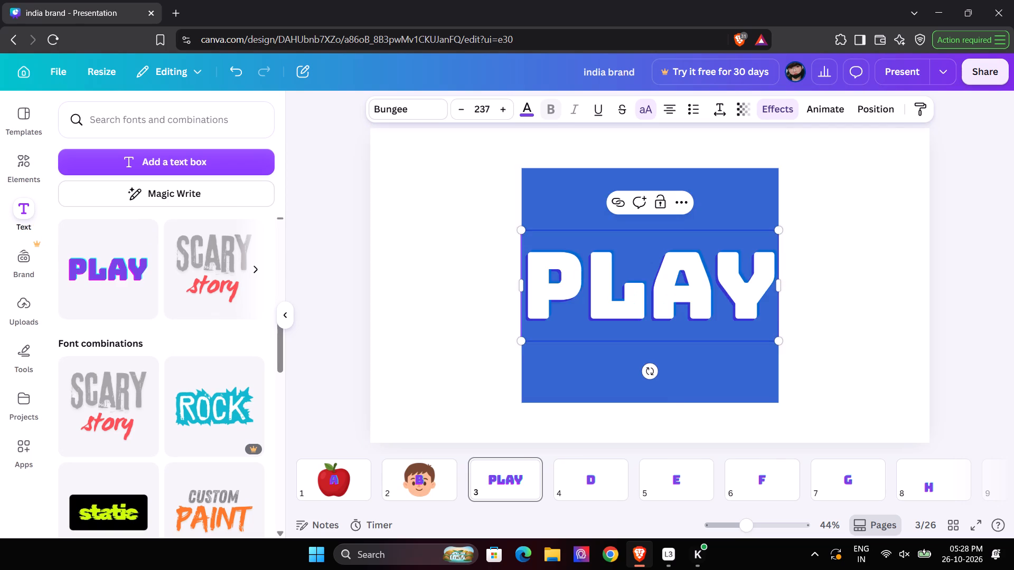
pyautogui.press('BackSpace')
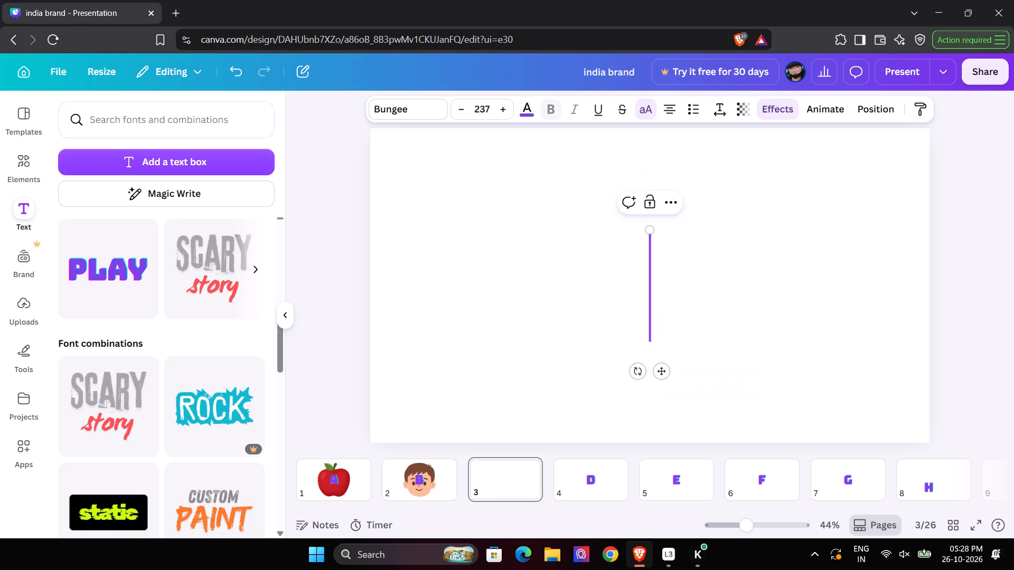
pyautogui.press('c')
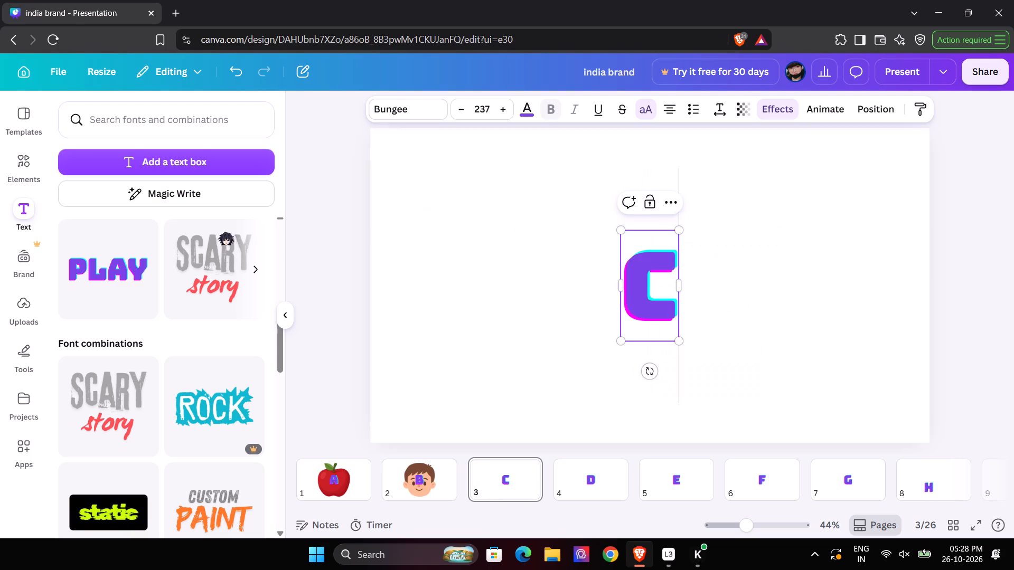
# Add the recently used waving grey cat graphic to page 3 behind the letter C.
pyautogui.click(19, 158)
pyautogui.click(96, 202)
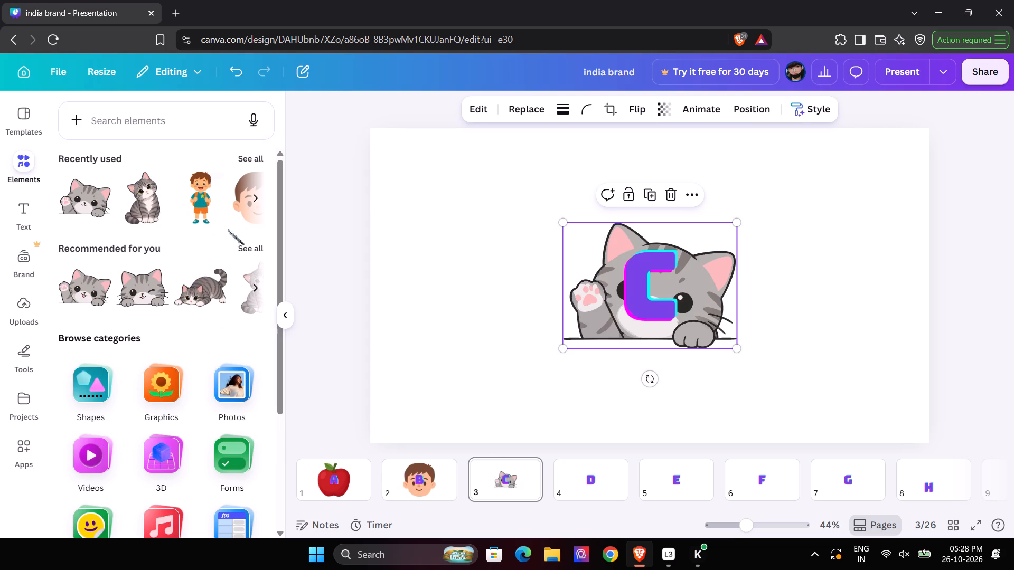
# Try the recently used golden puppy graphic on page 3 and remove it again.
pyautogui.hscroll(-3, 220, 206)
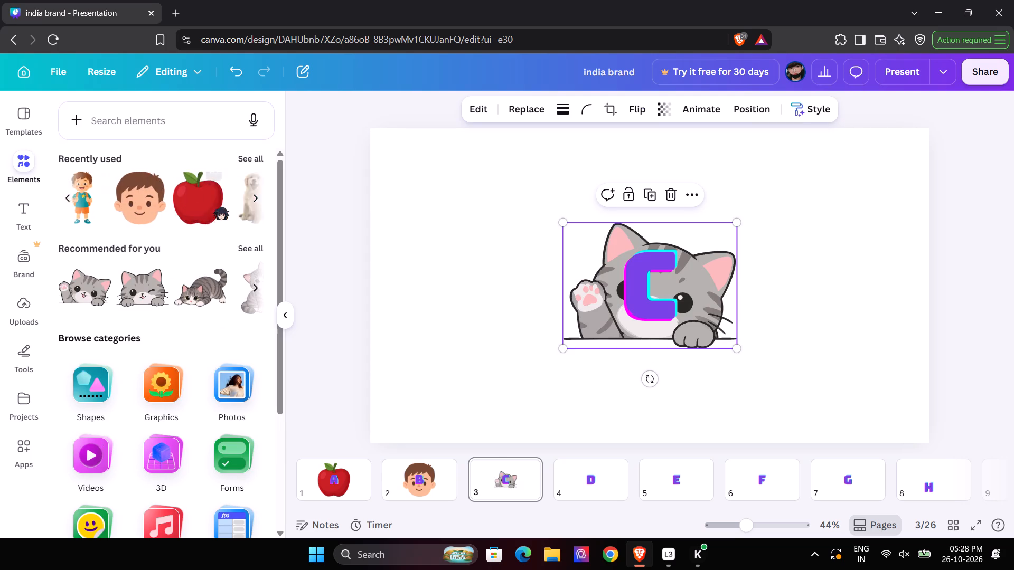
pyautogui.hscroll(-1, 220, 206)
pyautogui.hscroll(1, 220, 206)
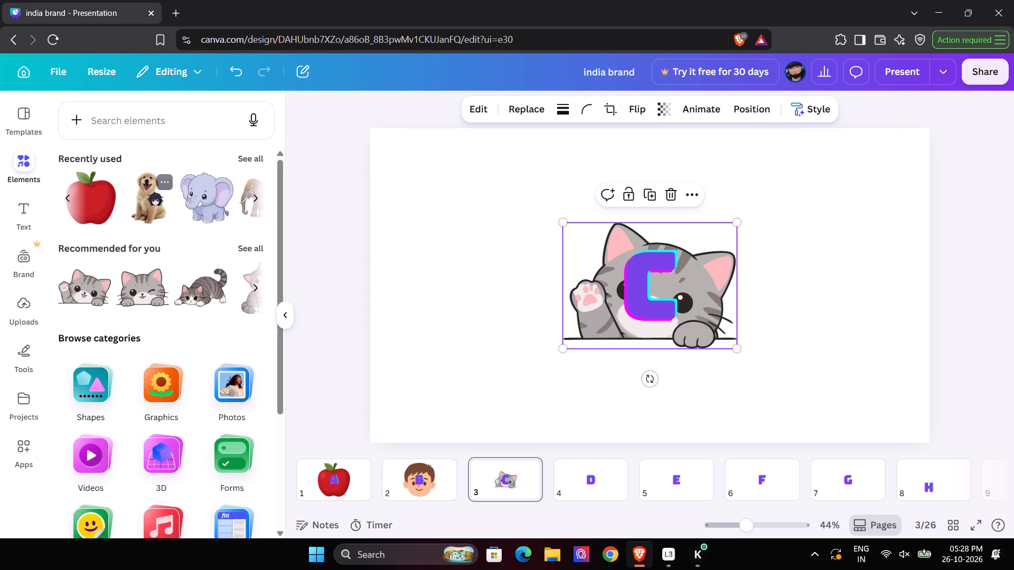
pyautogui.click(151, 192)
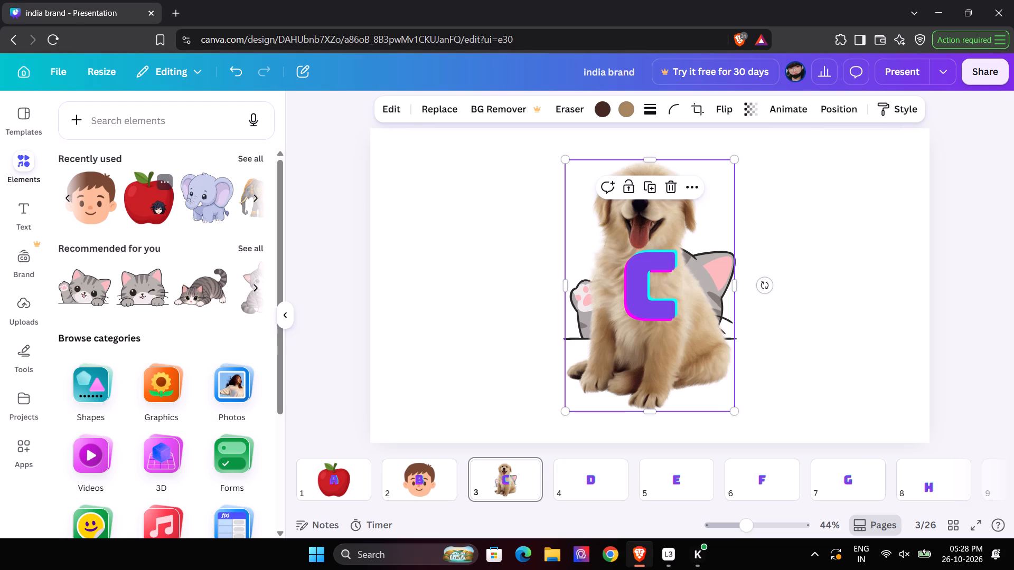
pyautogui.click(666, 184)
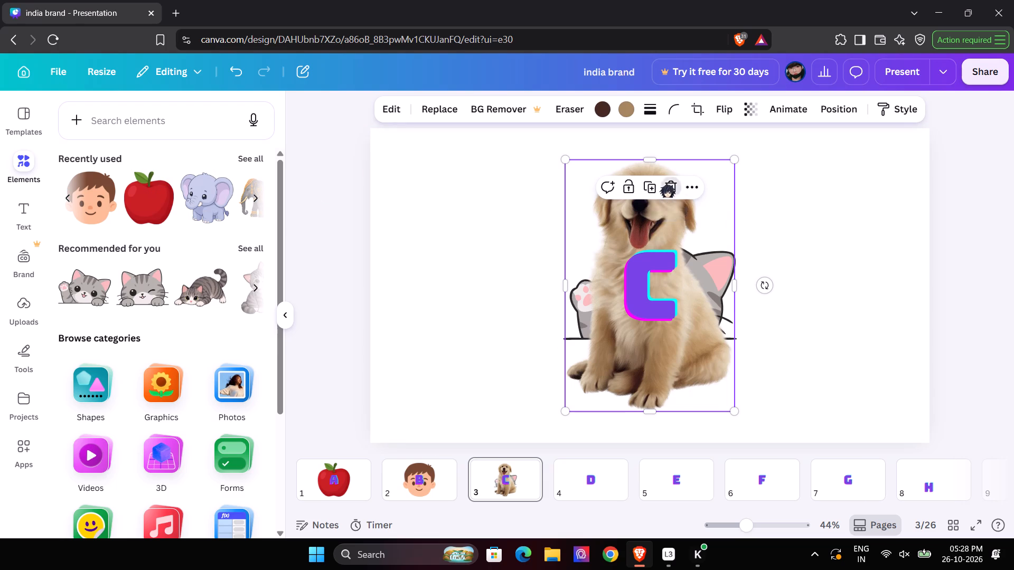
# Add the recently used golden puppy graphic to page 4 behind the letter D.
pyautogui.click(600, 486)
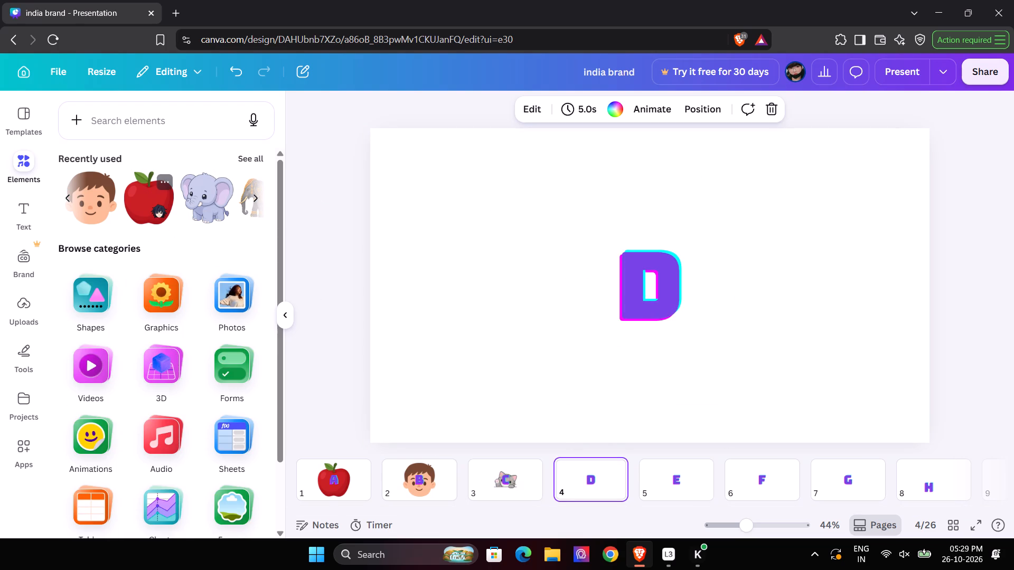
pyautogui.hscroll(-1, 158, 204)
pyautogui.hscroll(2, 158, 204)
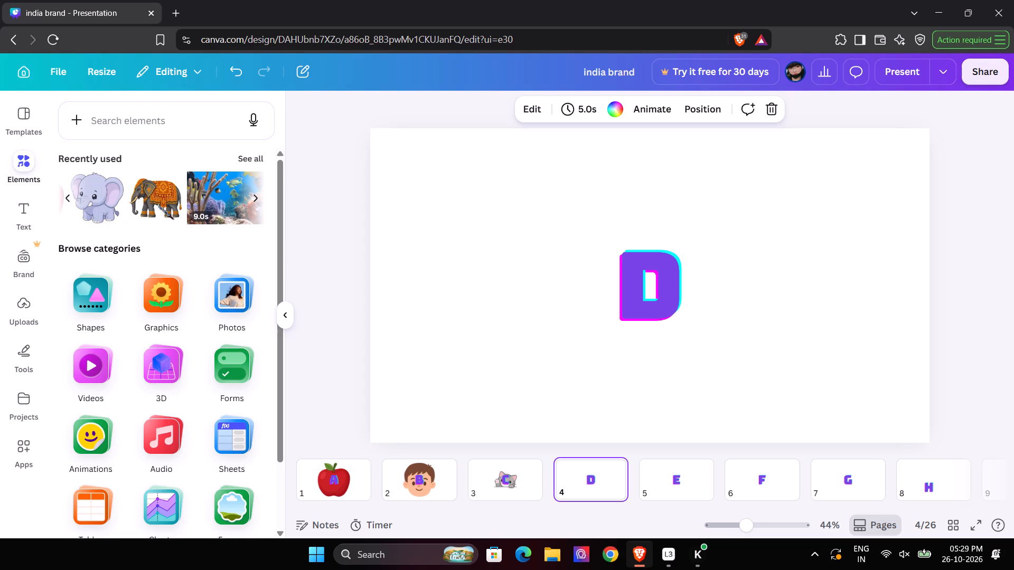
pyautogui.hscroll(3, 158, 204)
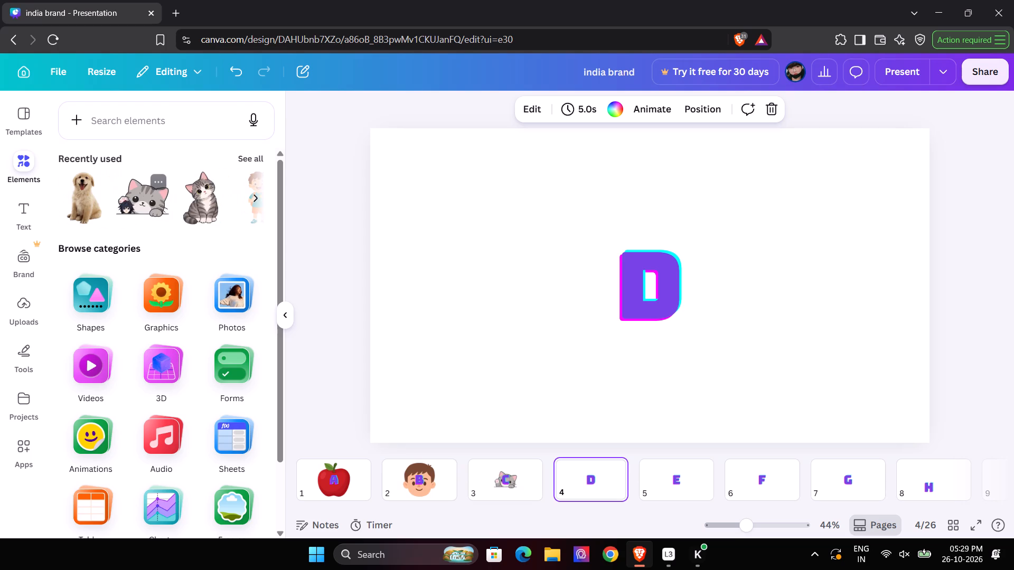
pyautogui.click(84, 194)
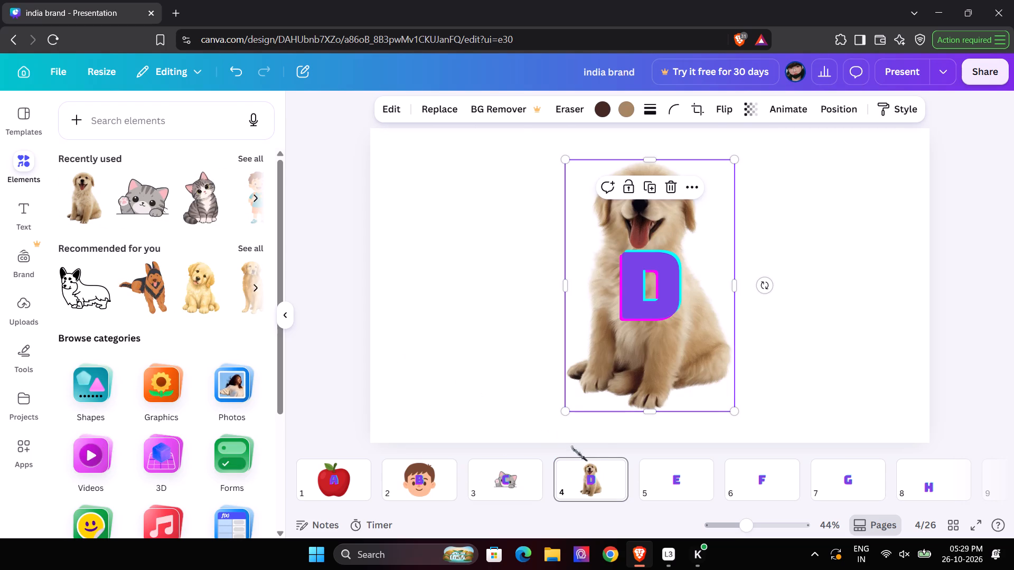
# Add the recently used blue cartoon elephant graphic to page 5 behind the letter E.
pyautogui.click(669, 485)
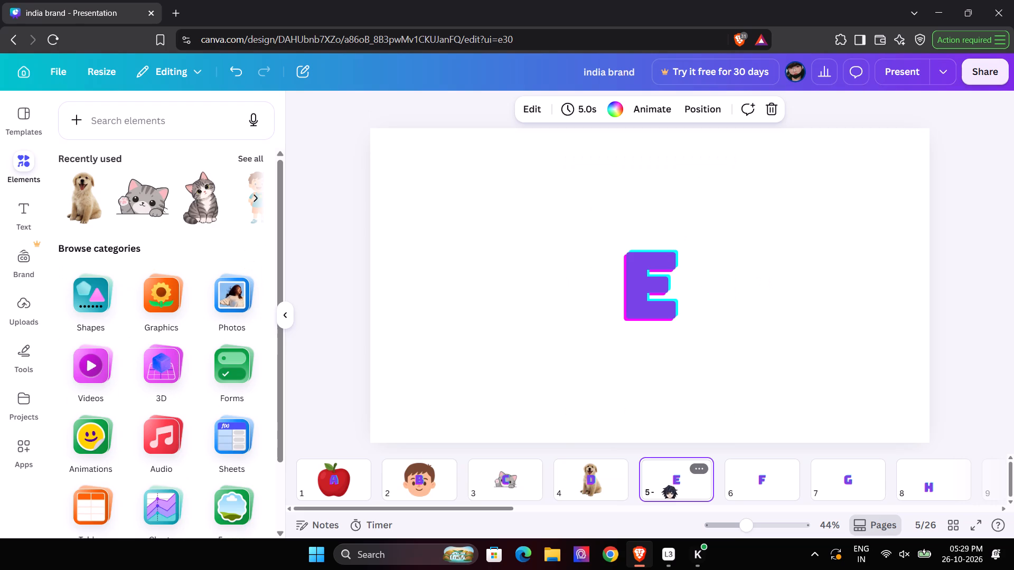
pyautogui.hscroll(-5, 203, 221)
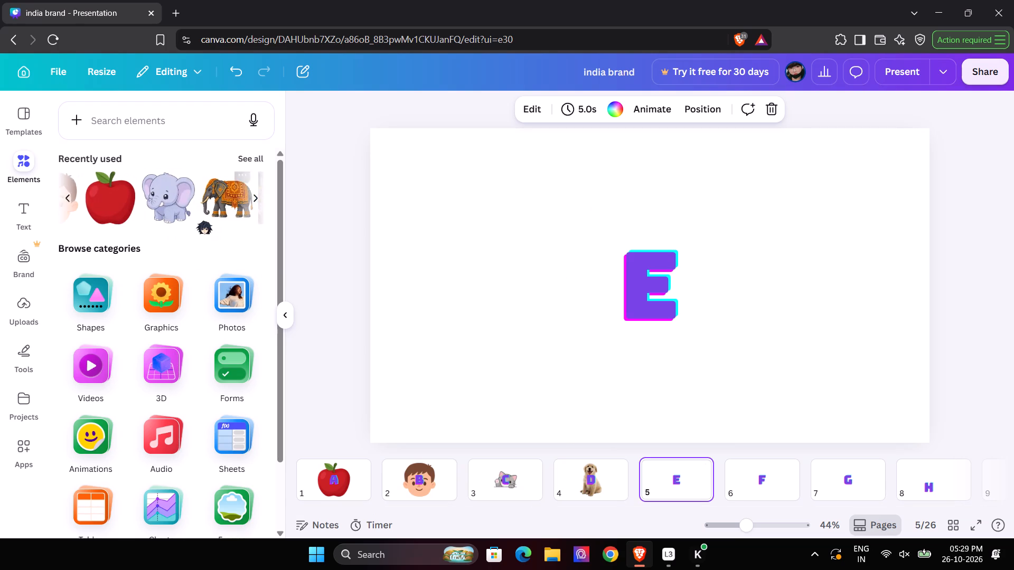
pyautogui.click(179, 201)
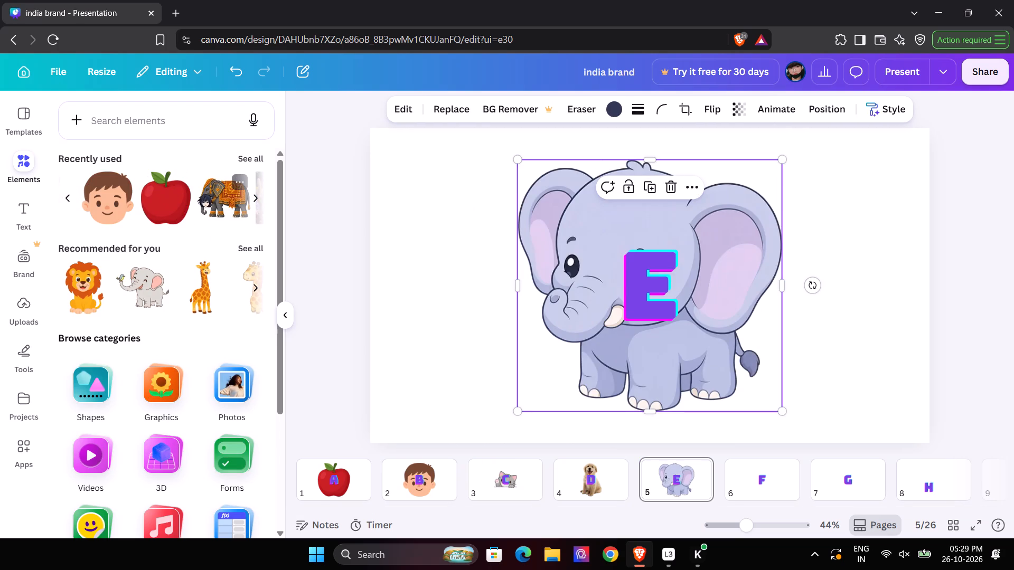
# Add the recently used coral reef fish video to page 6 behind the letter F.
pyautogui.hscroll(1, 205, 194)
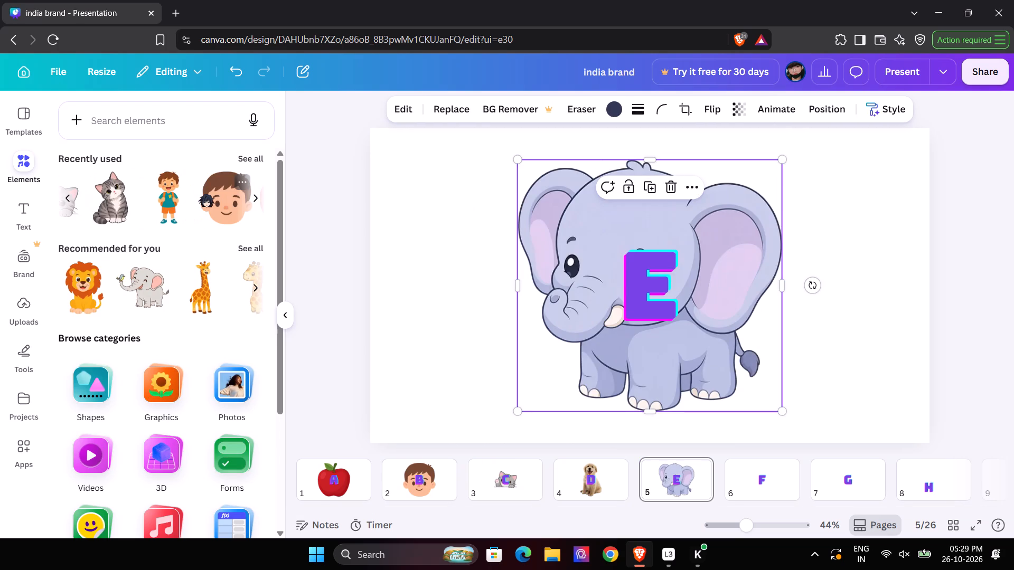
pyautogui.hscroll(3, 205, 194)
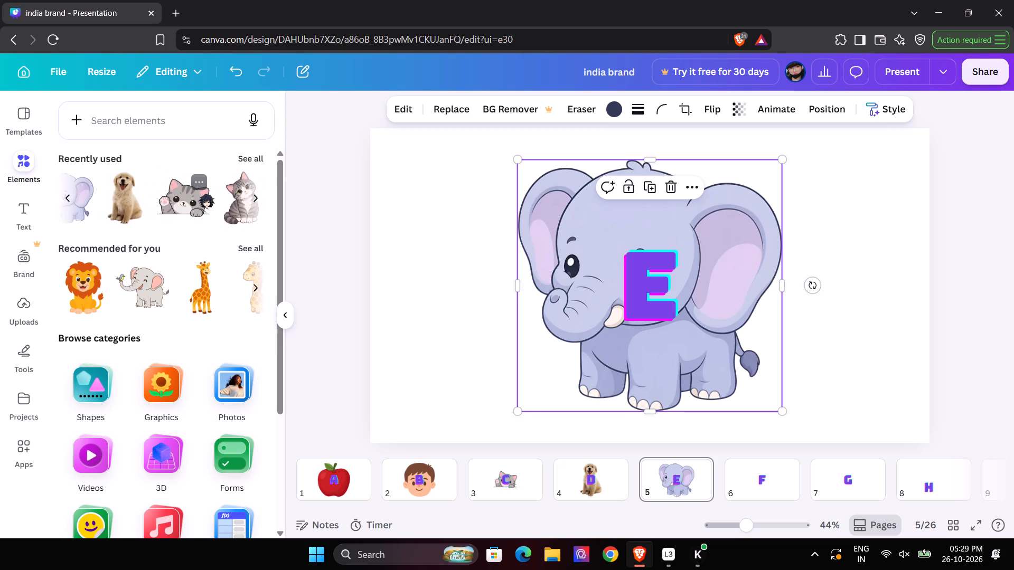
pyautogui.hscroll(2, 205, 194)
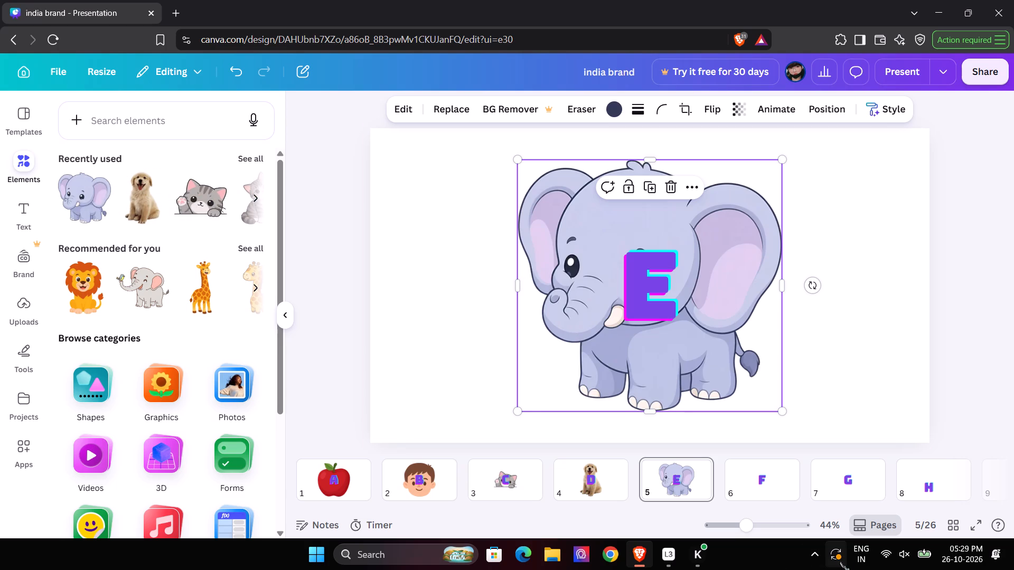
pyautogui.click(769, 476)
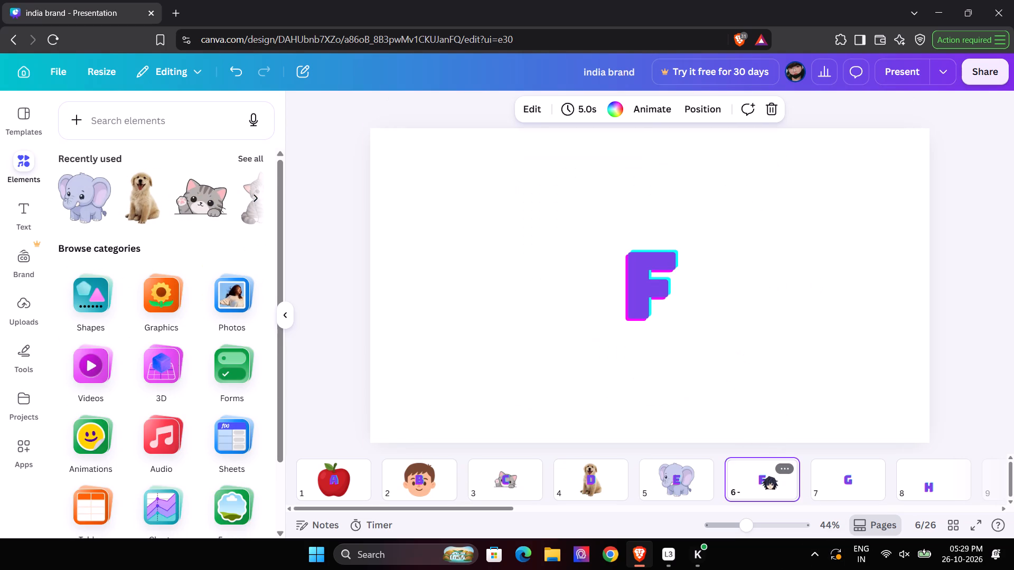
pyautogui.click(769, 476)
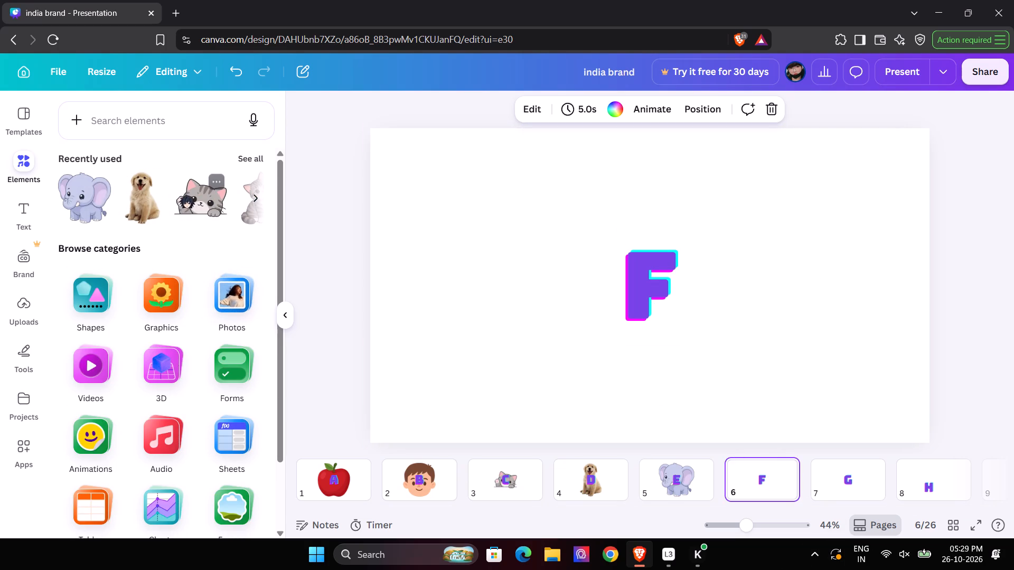
pyautogui.hscroll(-4, 186, 195)
pyautogui.scroll(-1, 186, 195)
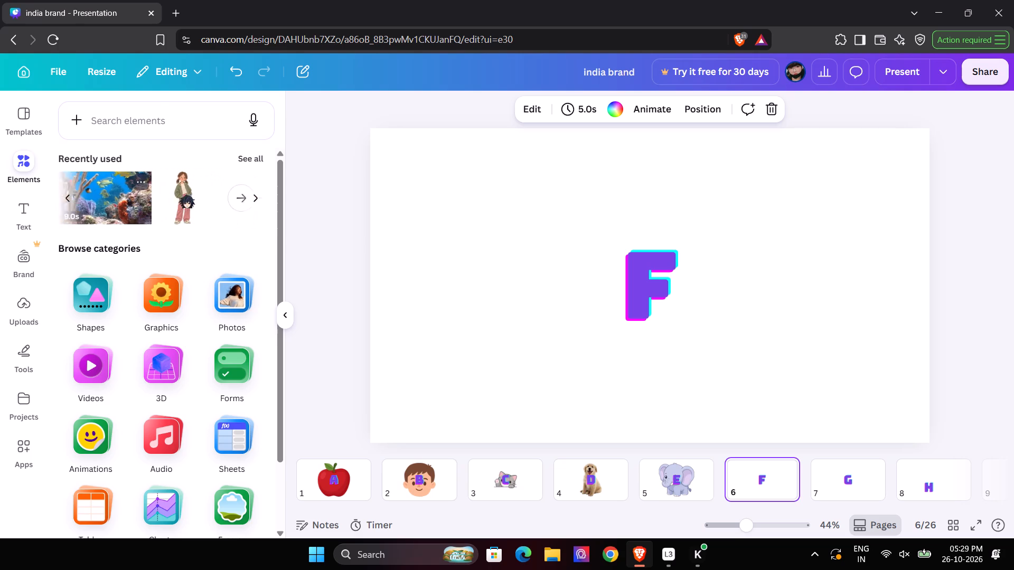
pyautogui.scroll(-1, 186, 195)
pyautogui.hscroll(-1, 185, 195)
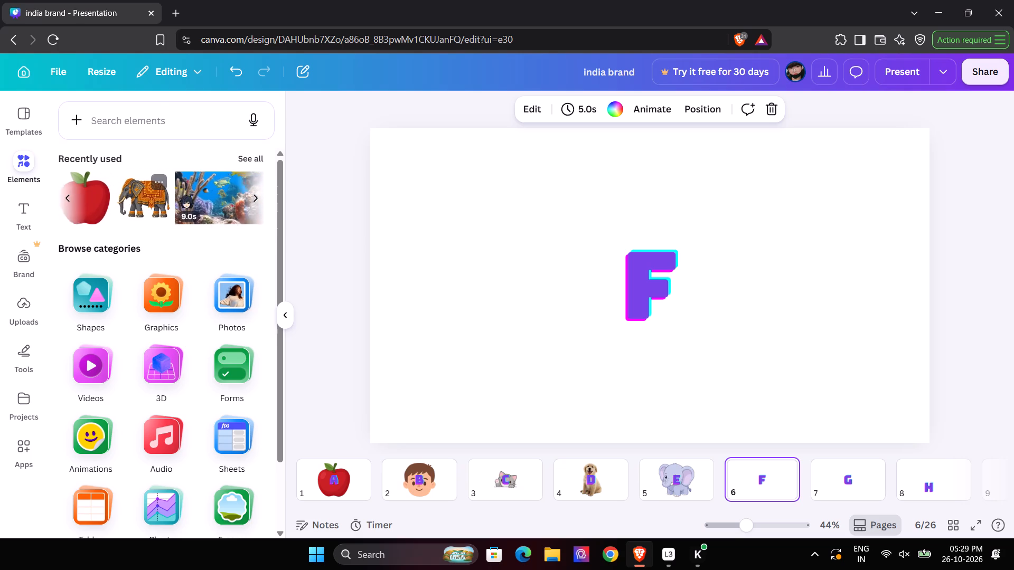
pyautogui.hscroll(-1, 185, 195)
pyautogui.click(181, 195)
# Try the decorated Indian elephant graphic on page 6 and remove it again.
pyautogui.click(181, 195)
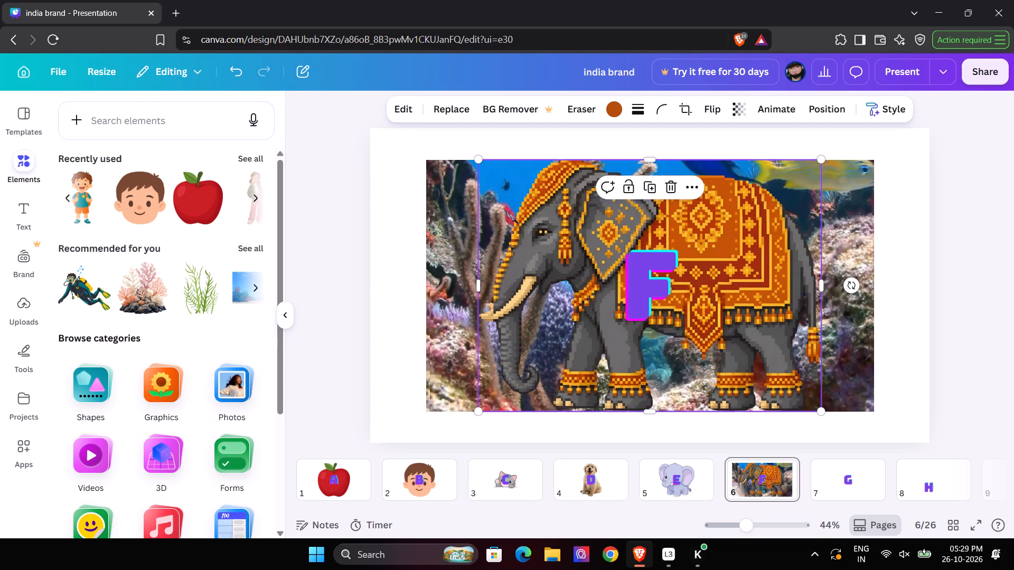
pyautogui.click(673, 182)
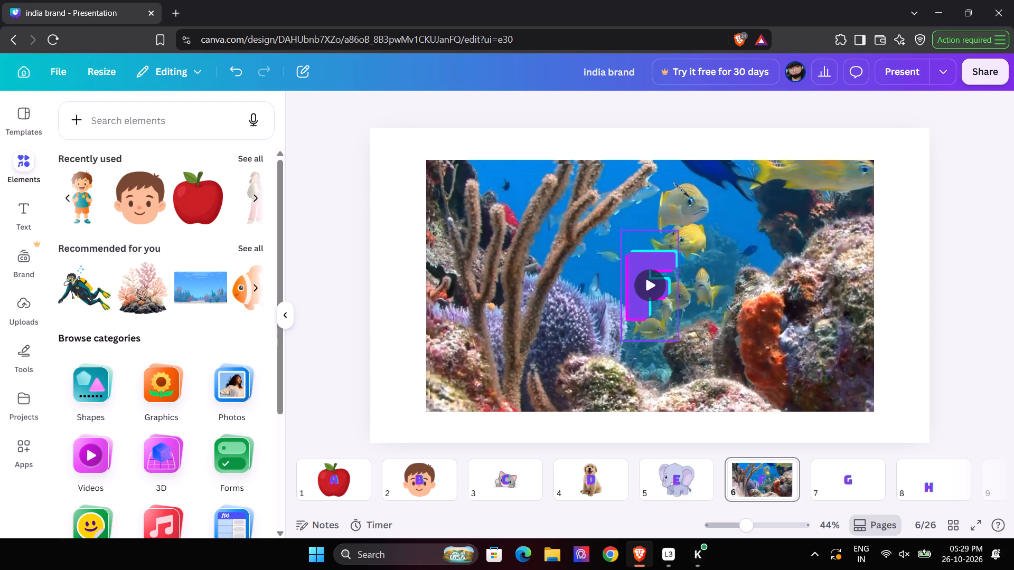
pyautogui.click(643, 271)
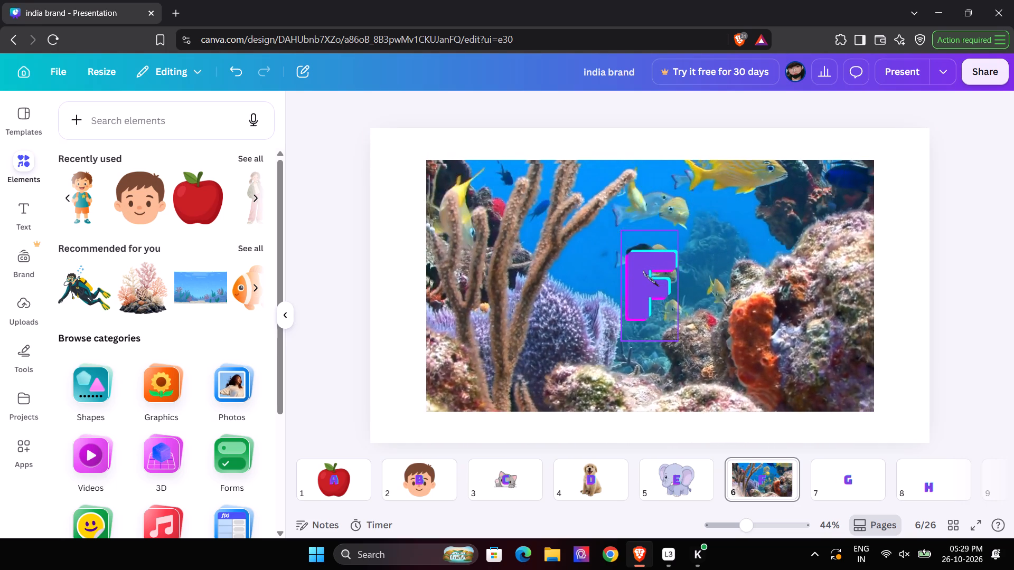
# Add the recently used graphic of a girl in a green jacket to page 7 behind the letter G.
pyautogui.hscroll(-2, 206, 197)
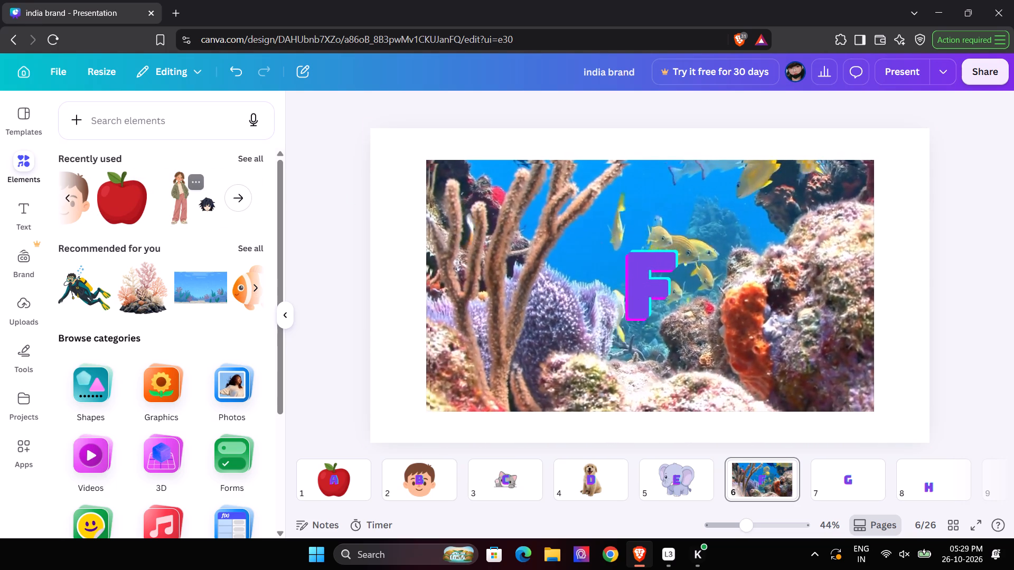
pyautogui.hscroll(-1, 206, 197)
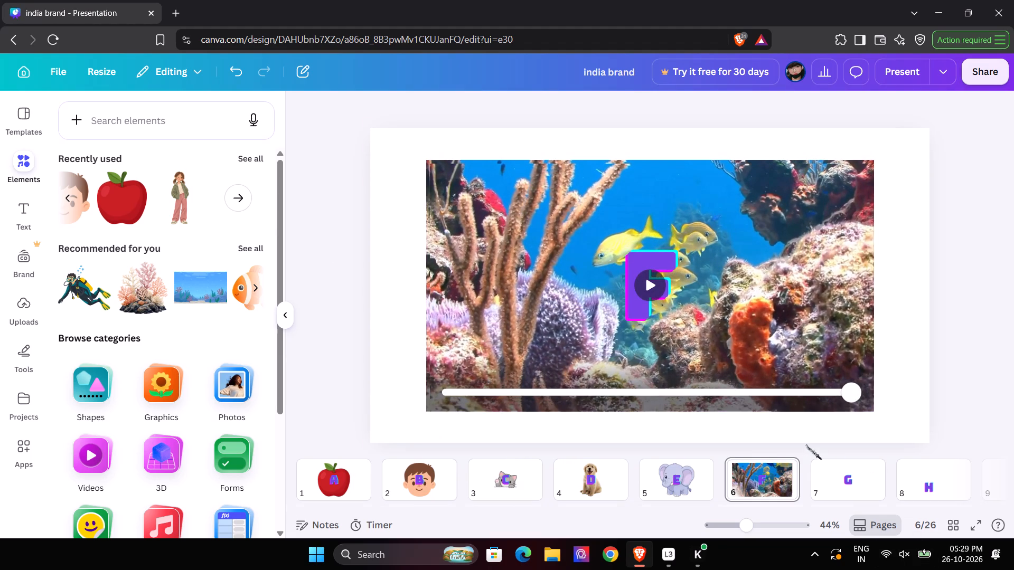
pyautogui.click(856, 488)
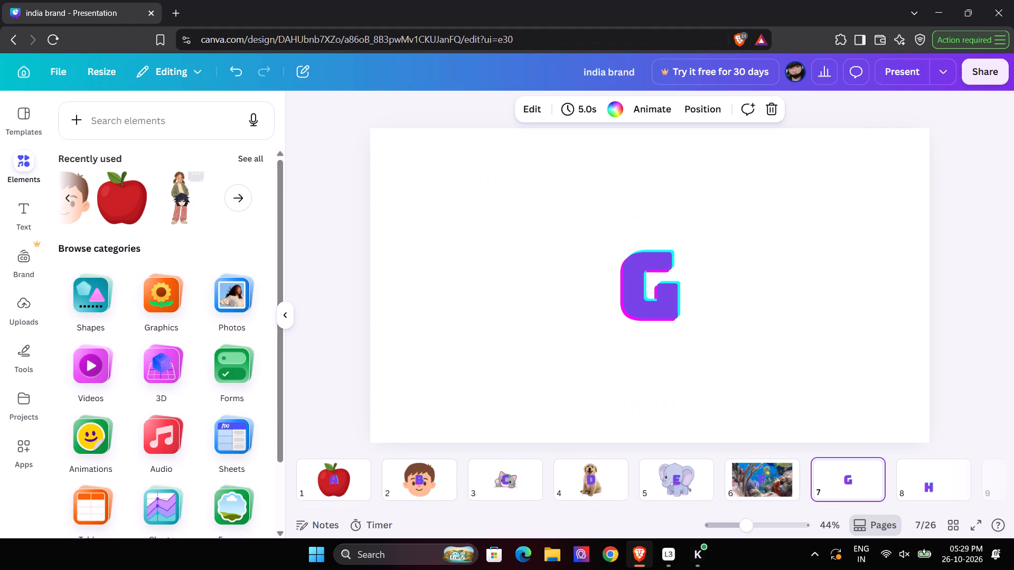
pyautogui.click(177, 189)
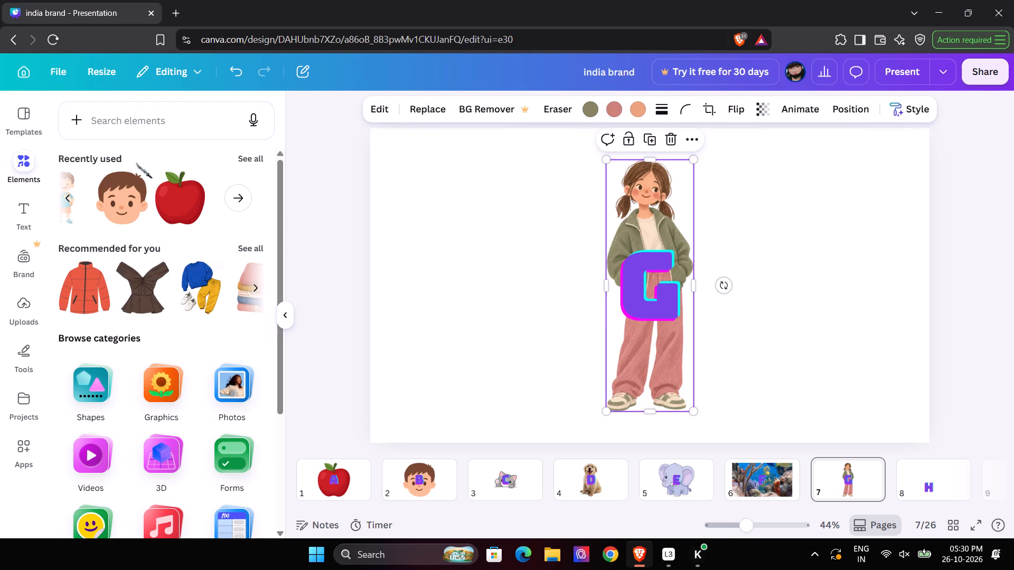
pyautogui.scroll(1, 147, 177)
# On page 8, search the elements library for "H" and for "hair" to look for a matching graphic.
pyautogui.hscroll(1, 147, 177)
pyautogui.hscroll(3, 206, 176)
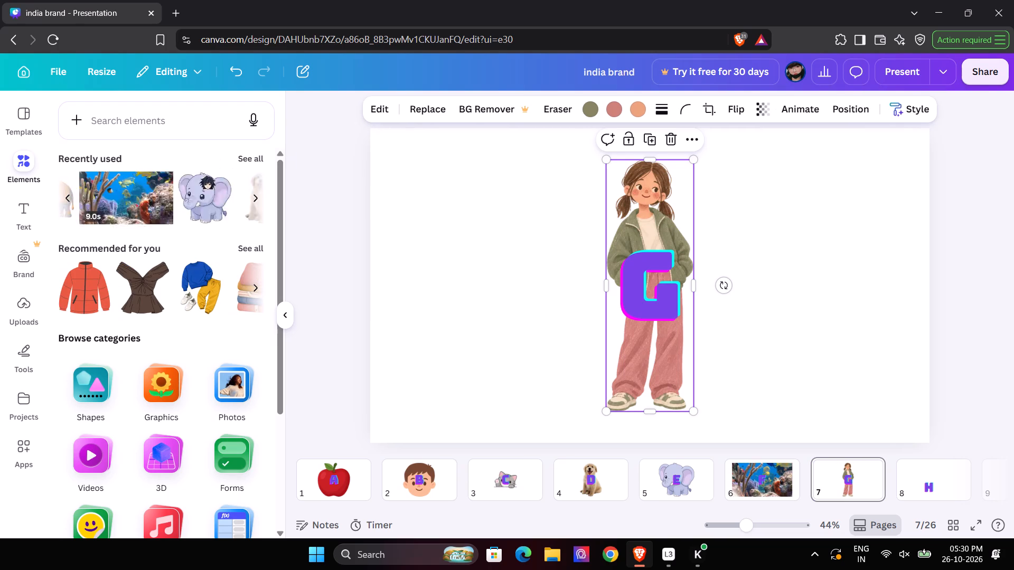
pyautogui.hscroll(4, 206, 176)
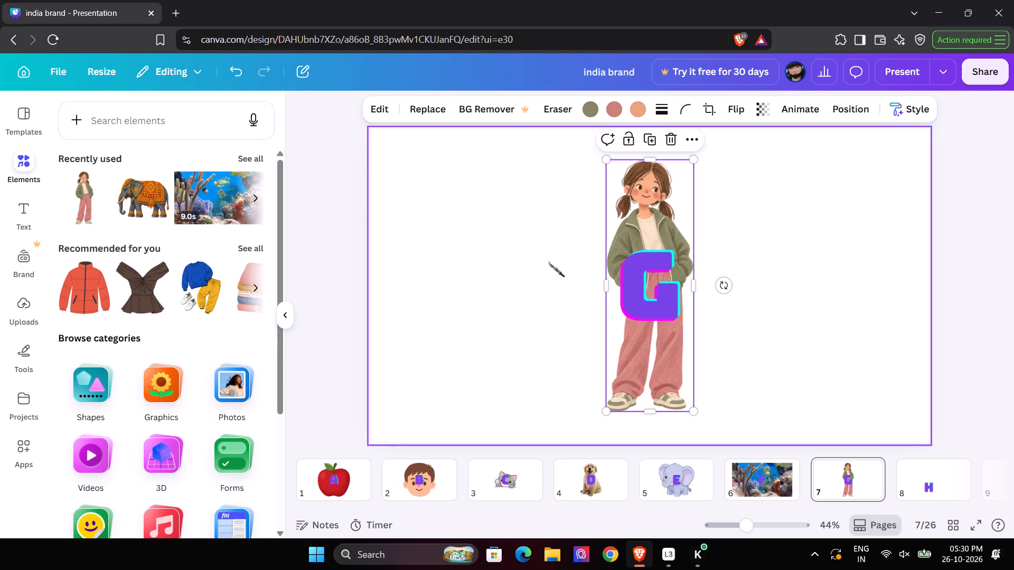
pyautogui.click(946, 477)
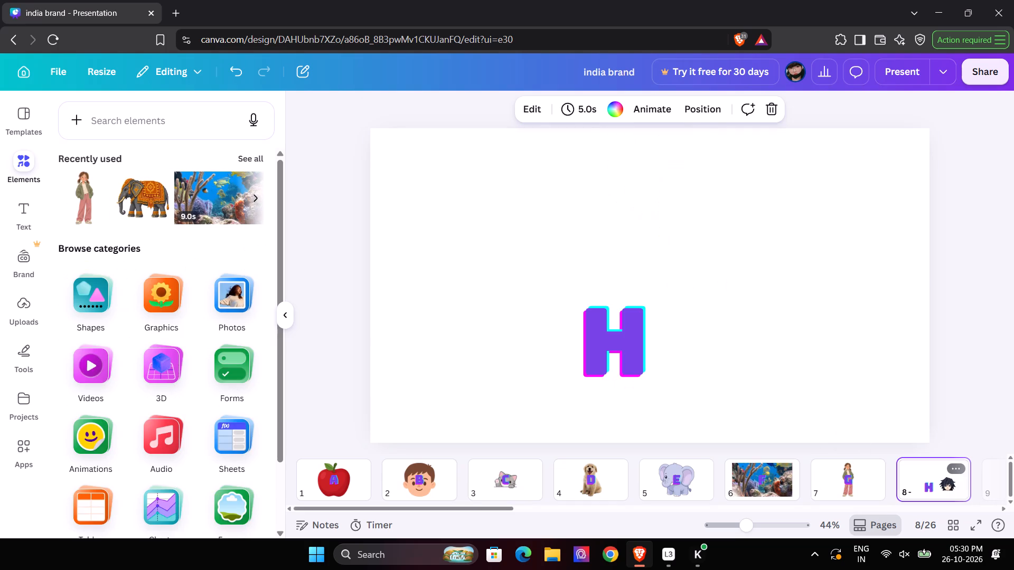
pyautogui.click(627, 364)
pyautogui.scroll(-1, 626, 321)
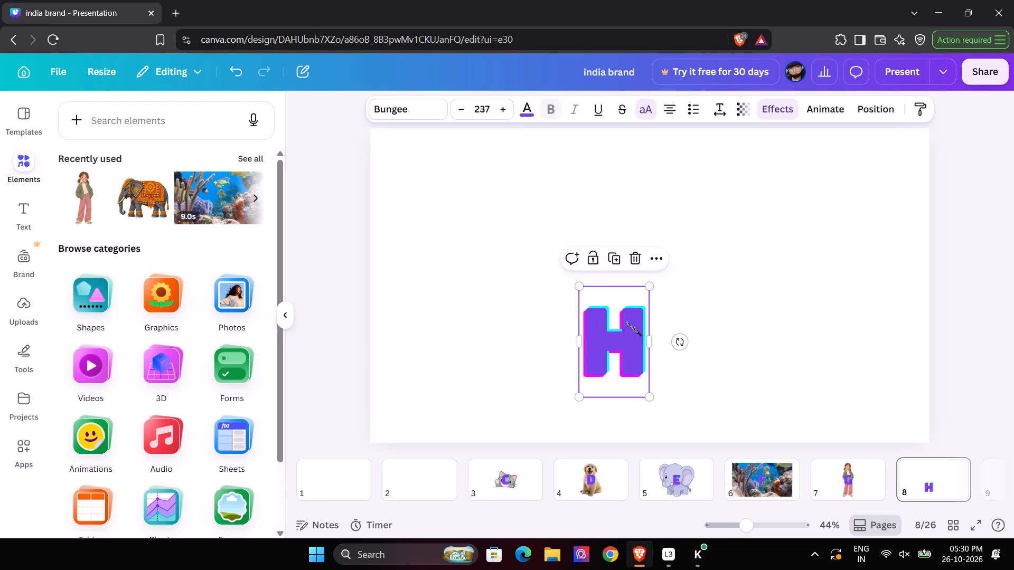
pyautogui.scroll(-1, 626, 321)
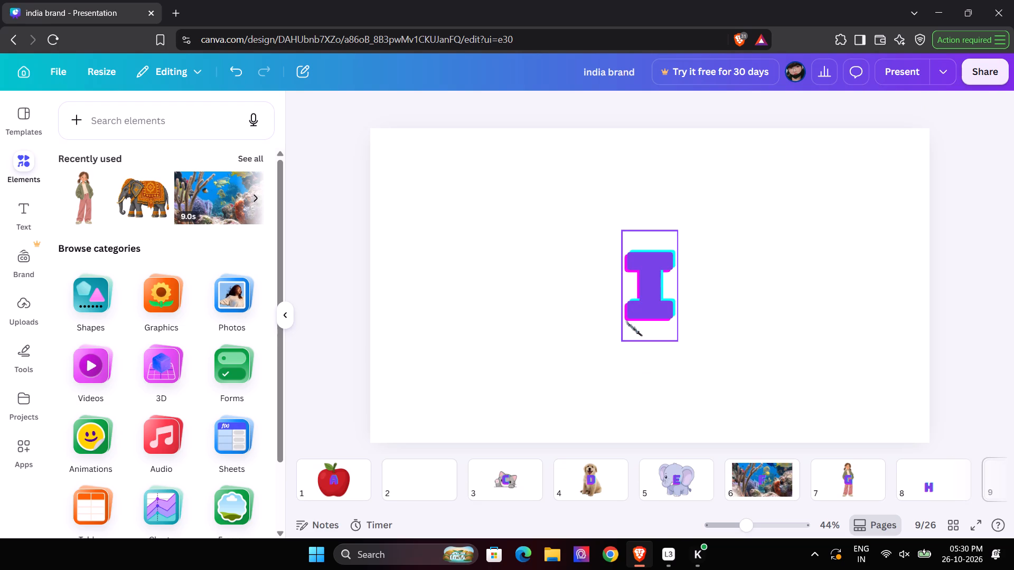
pyautogui.click(914, 477)
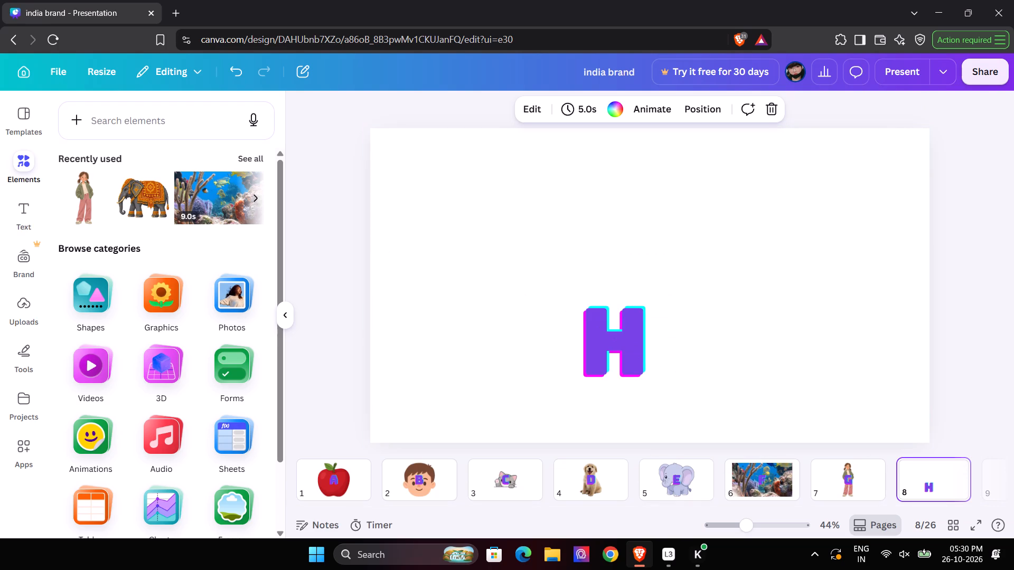
pyautogui.click(115, 124)
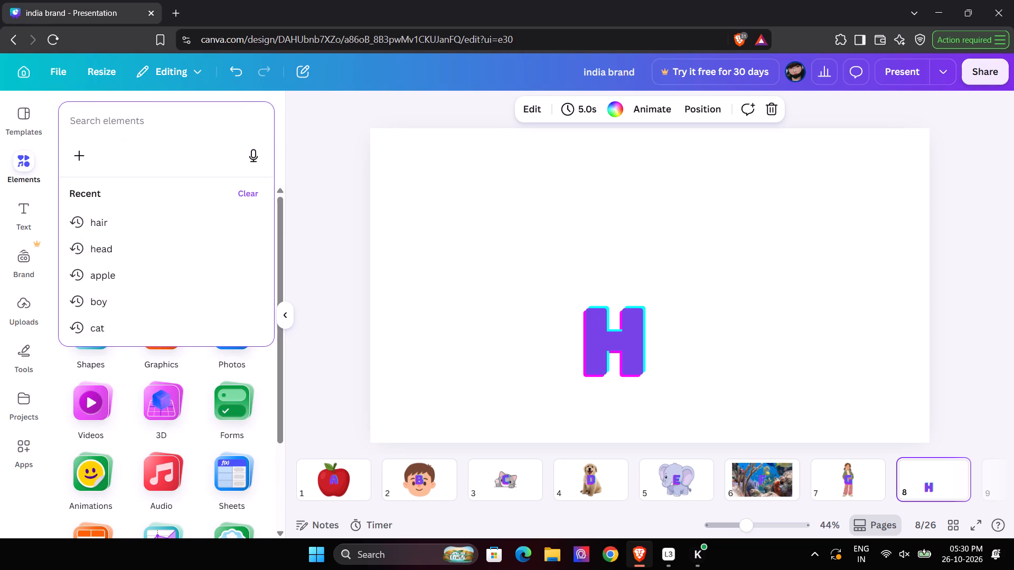
pyautogui.press('h')
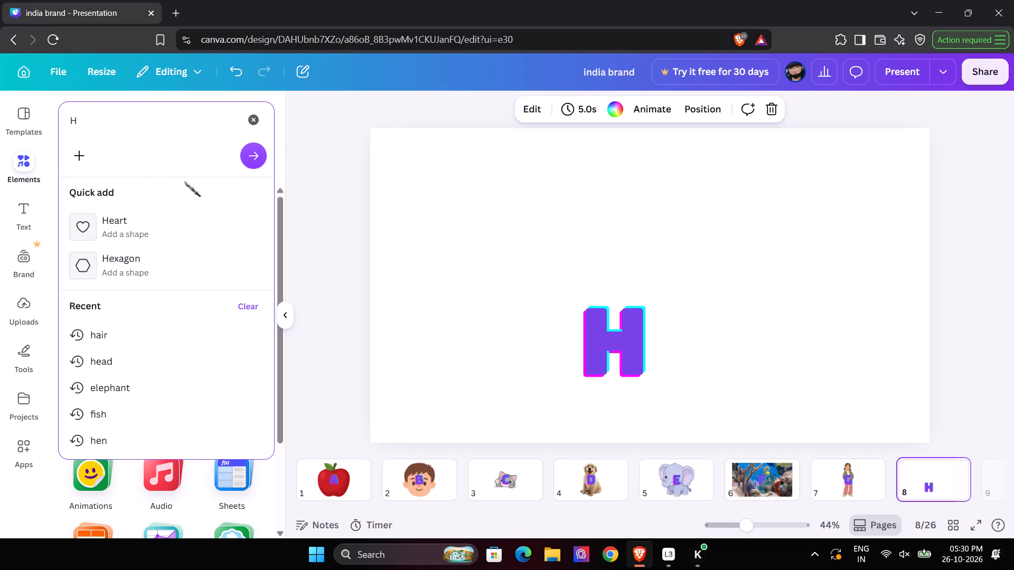
pyautogui.click(257, 148)
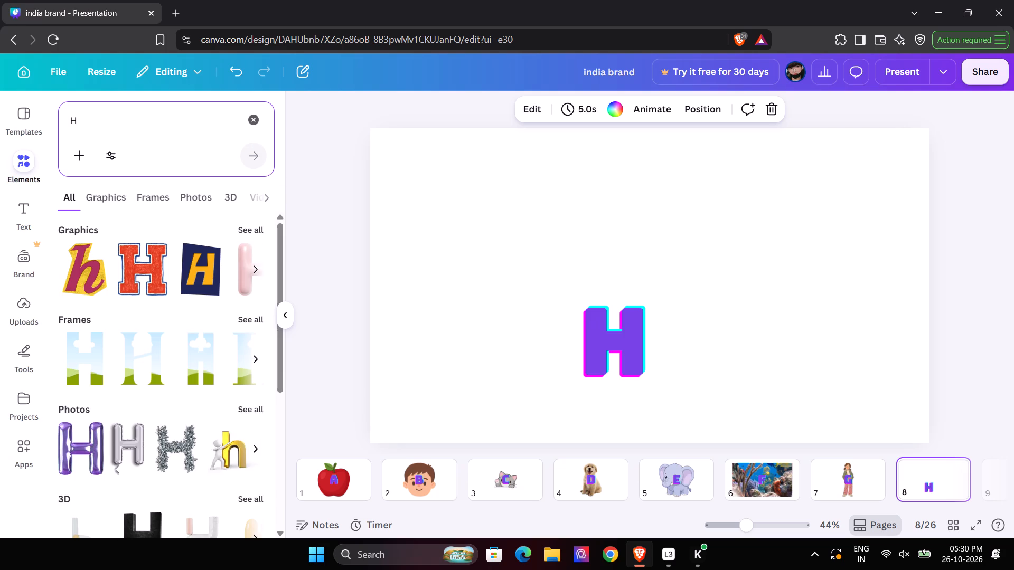
pyautogui.click(249, 119)
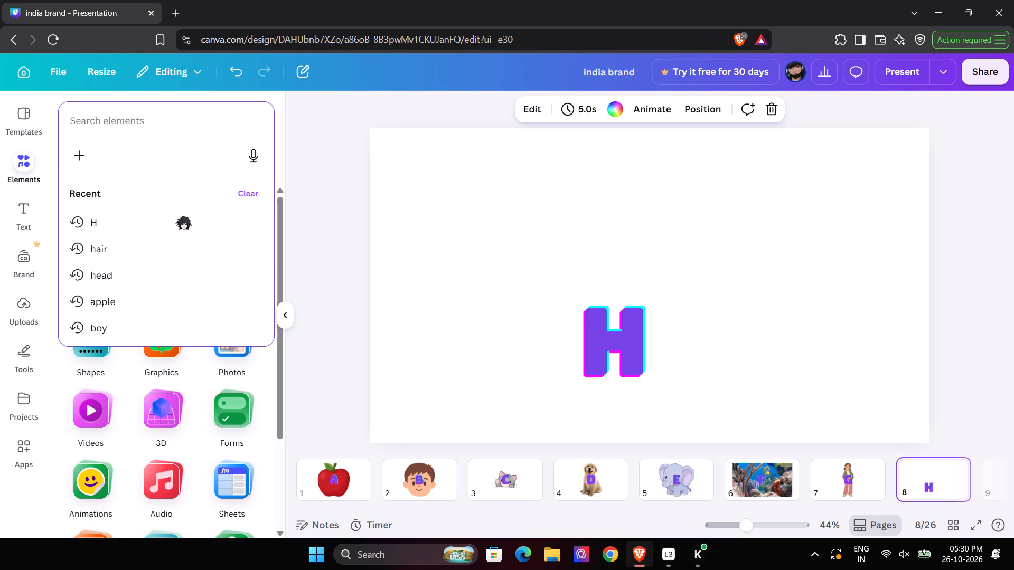
pyautogui.click(107, 243)
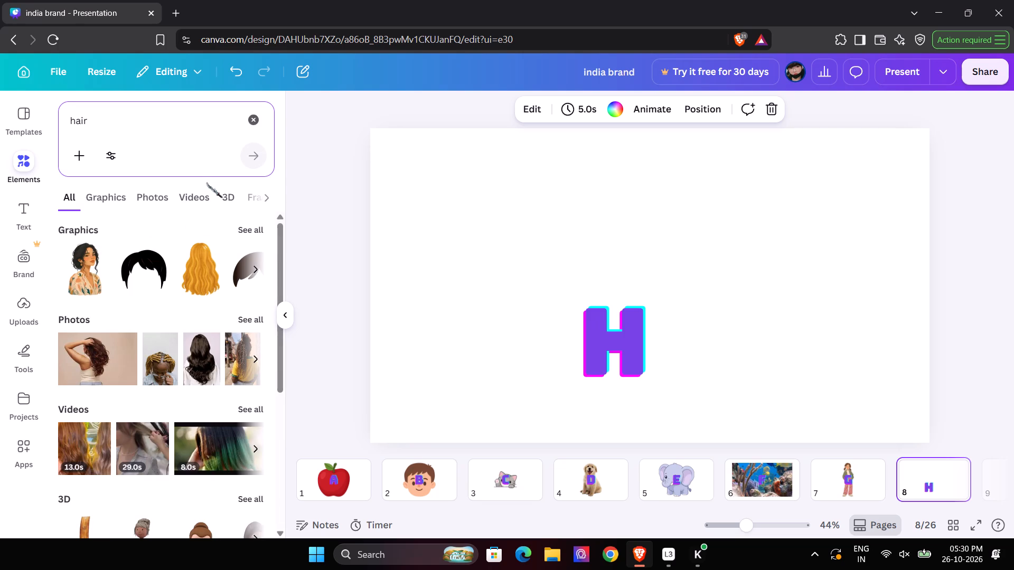
pyautogui.click(258, 111)
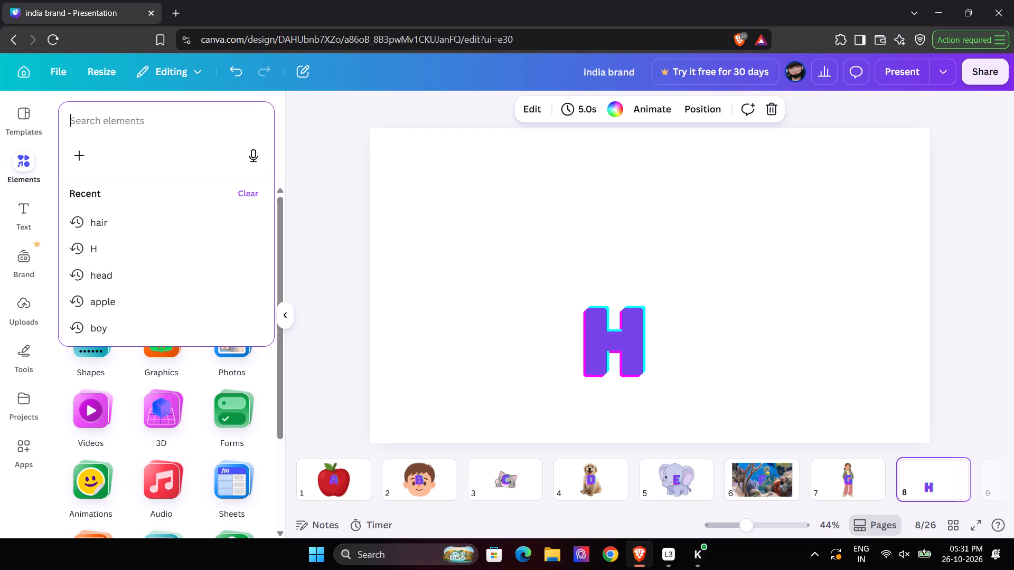
pyautogui.hscroll(4, 258, 113)
pyautogui.click(649, 80)
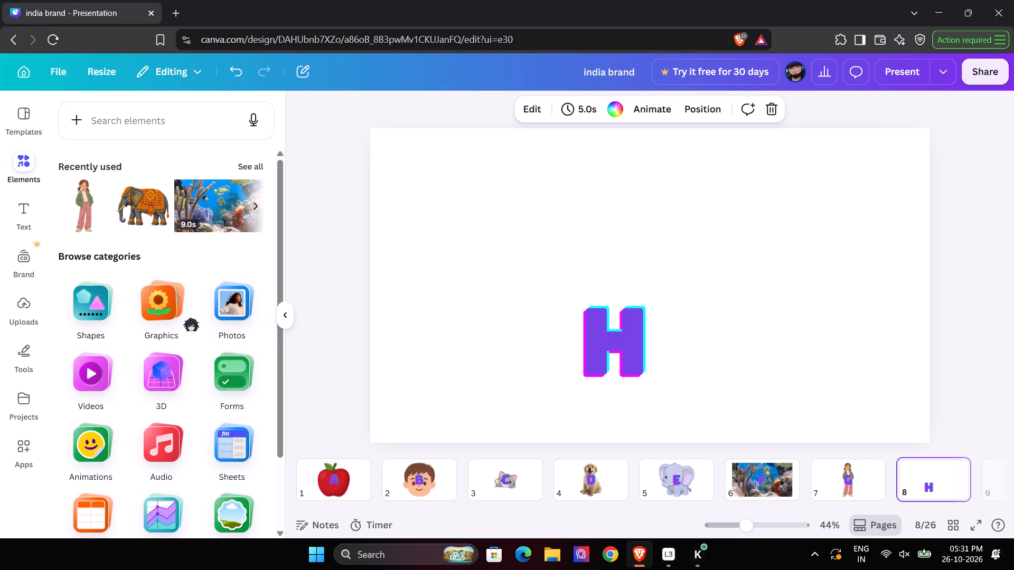
# Add the recommended blurred grey circle graphic to page 8 behind the letter H.
pyautogui.click(162, 307)
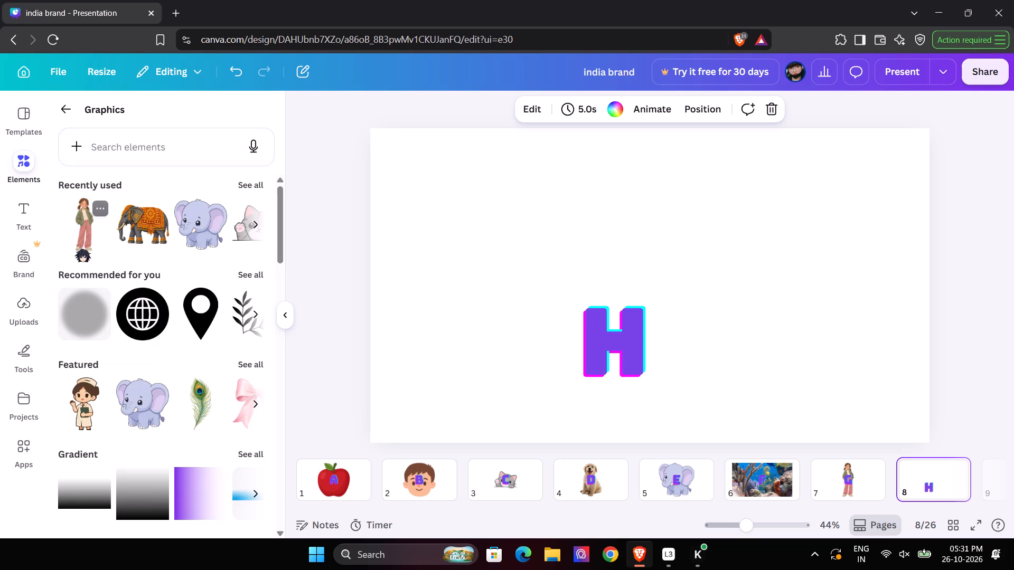
pyautogui.click(104, 313)
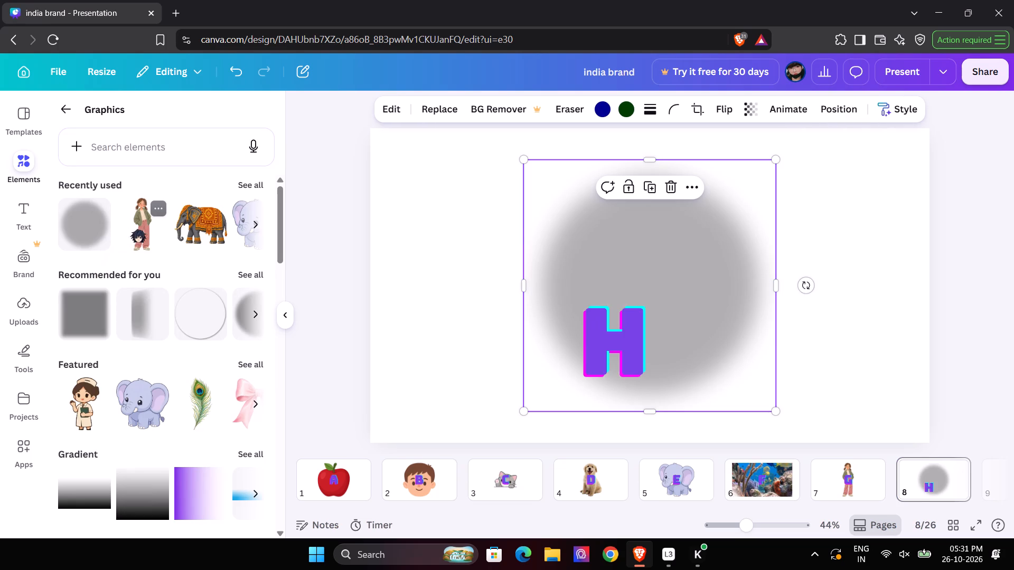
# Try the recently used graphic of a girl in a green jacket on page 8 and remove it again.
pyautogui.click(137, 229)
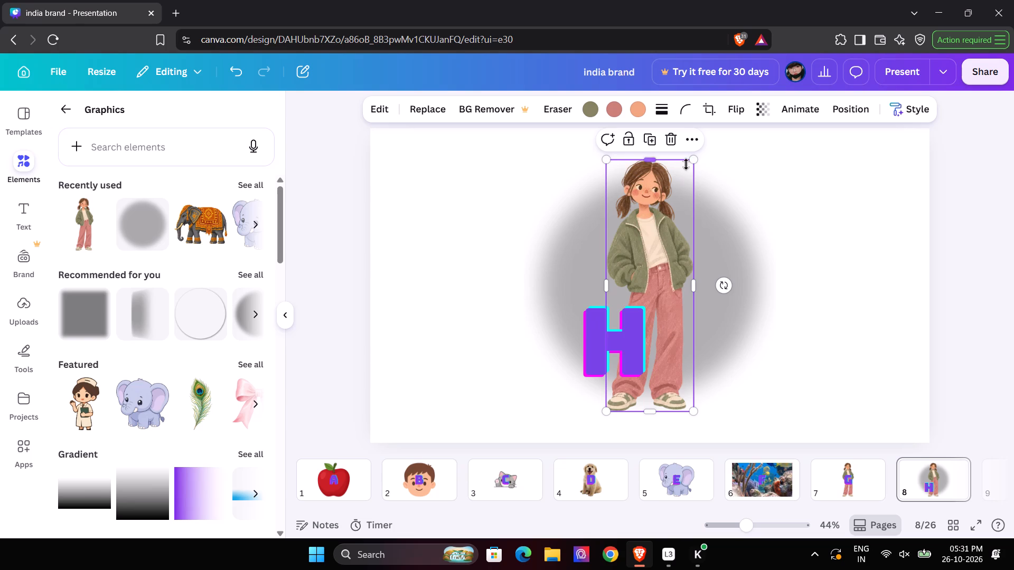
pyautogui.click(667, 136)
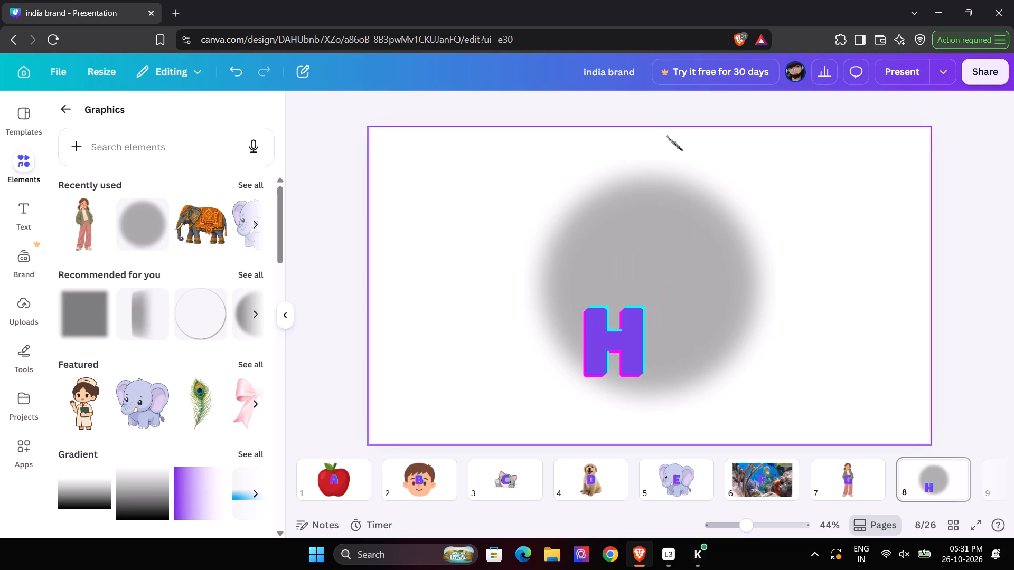